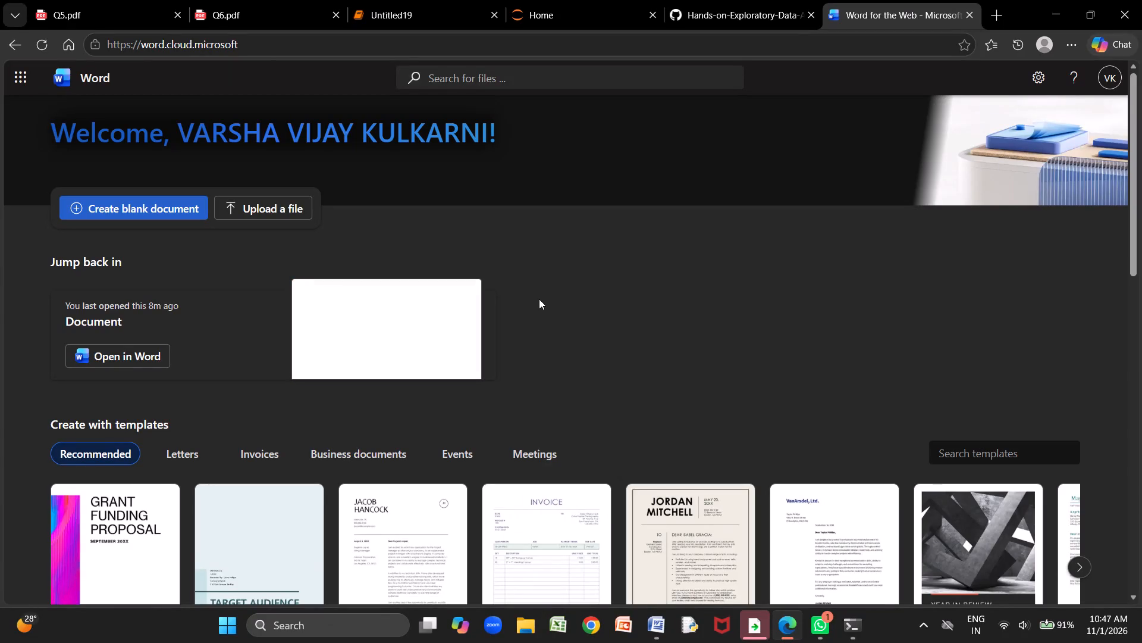
Create a new blank document in Word for the web.
left_click(121, 203)
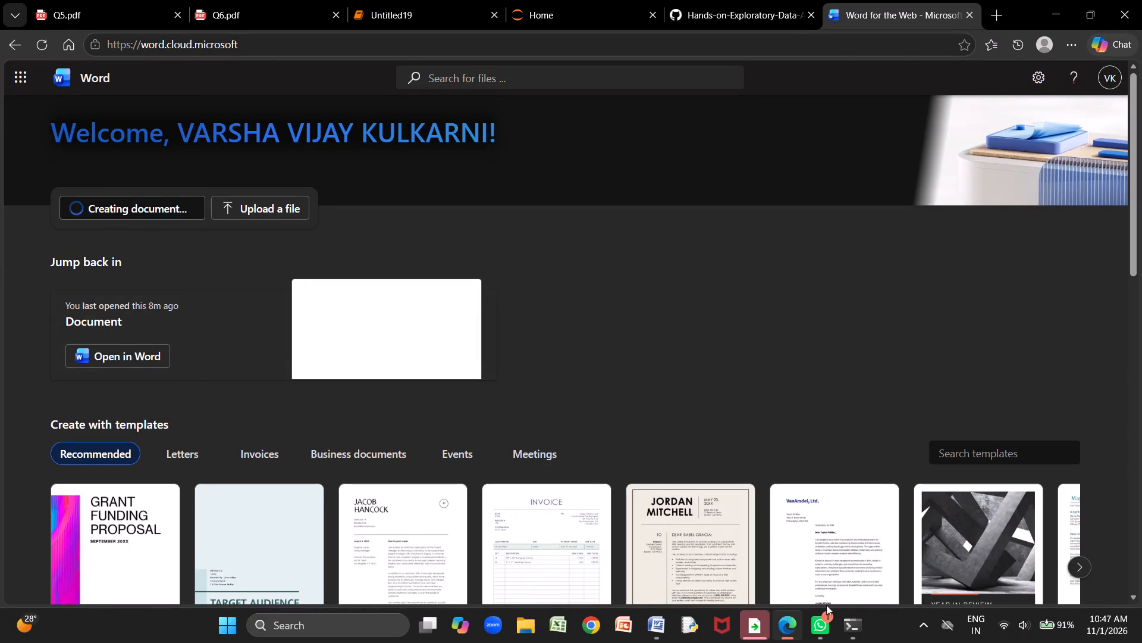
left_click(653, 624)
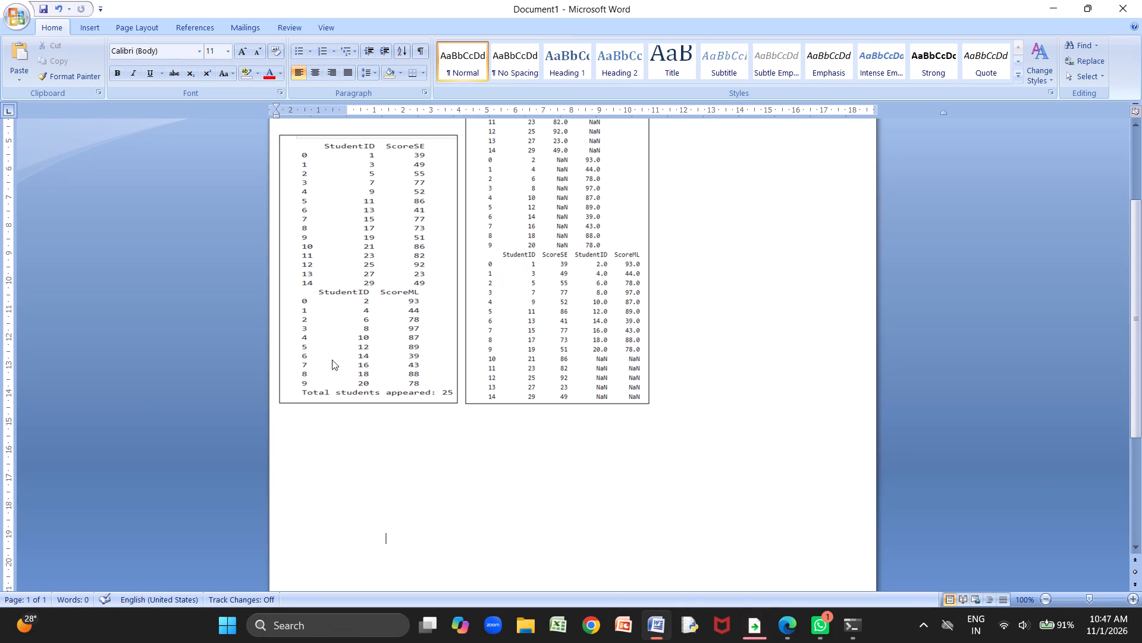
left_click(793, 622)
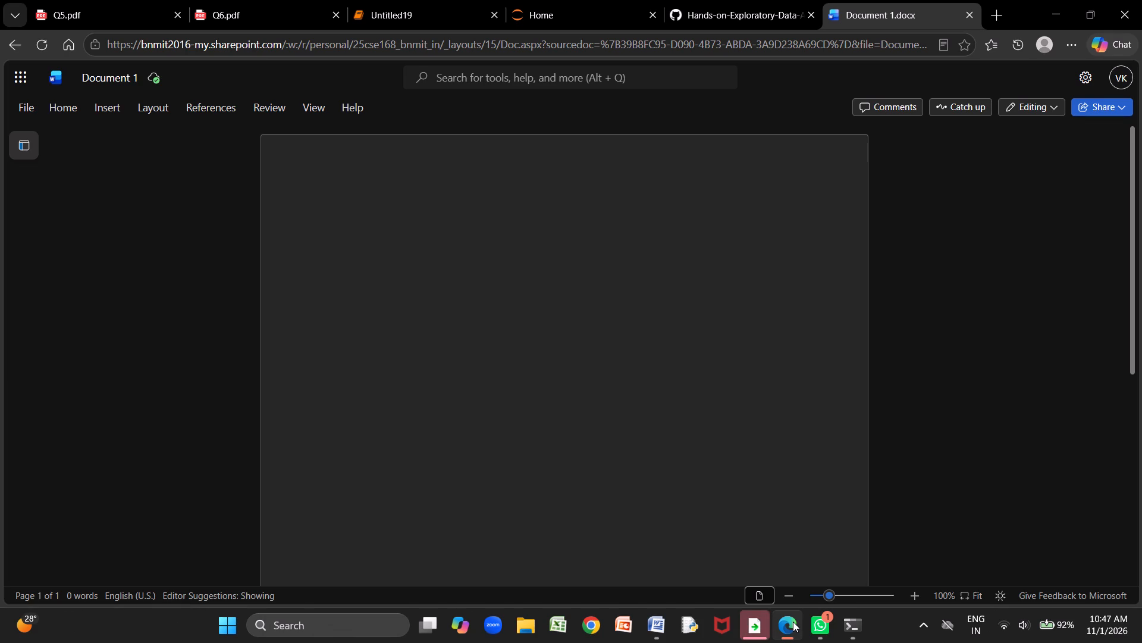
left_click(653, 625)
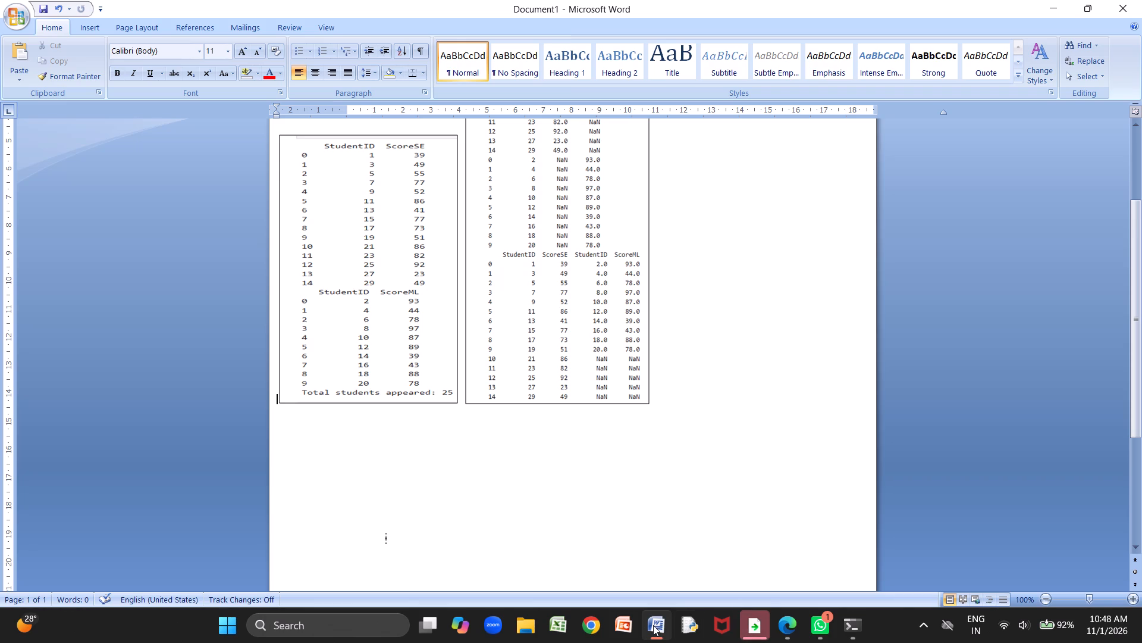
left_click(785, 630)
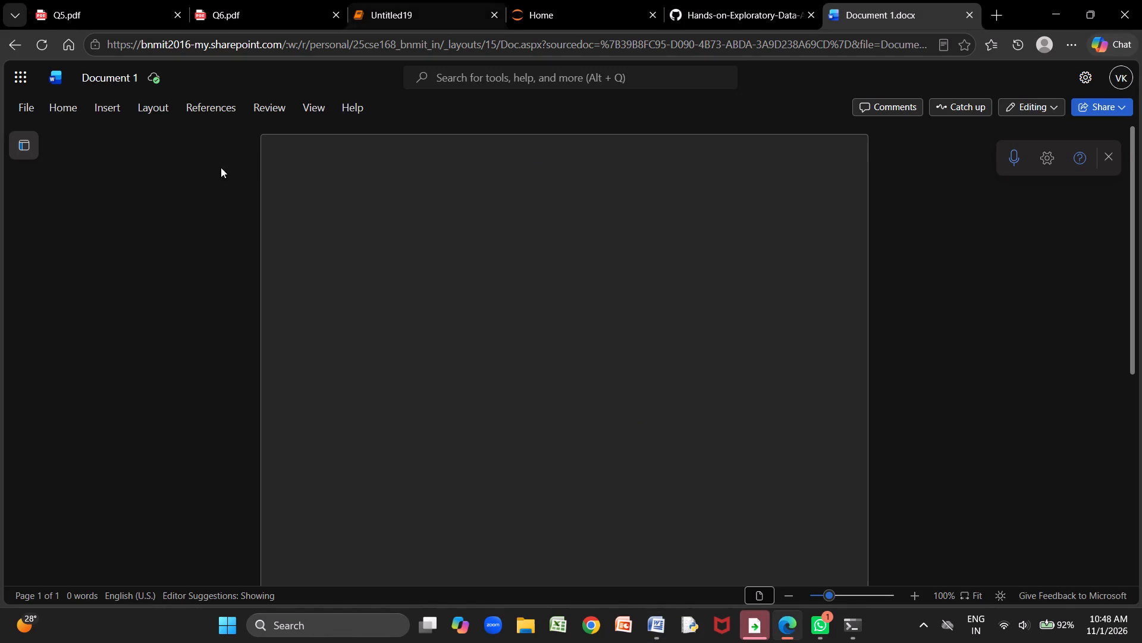
Keep the ribbon permanently displayed above the blank document.
left_click(1044, 132)
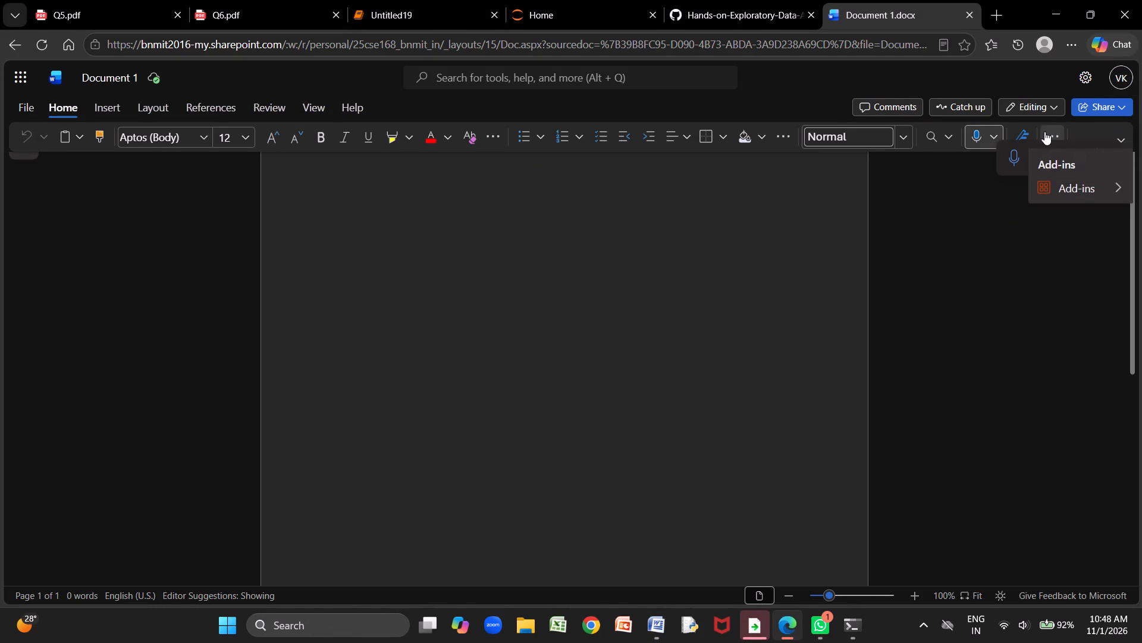
left_click(1122, 140)
left_click(1050, 314)
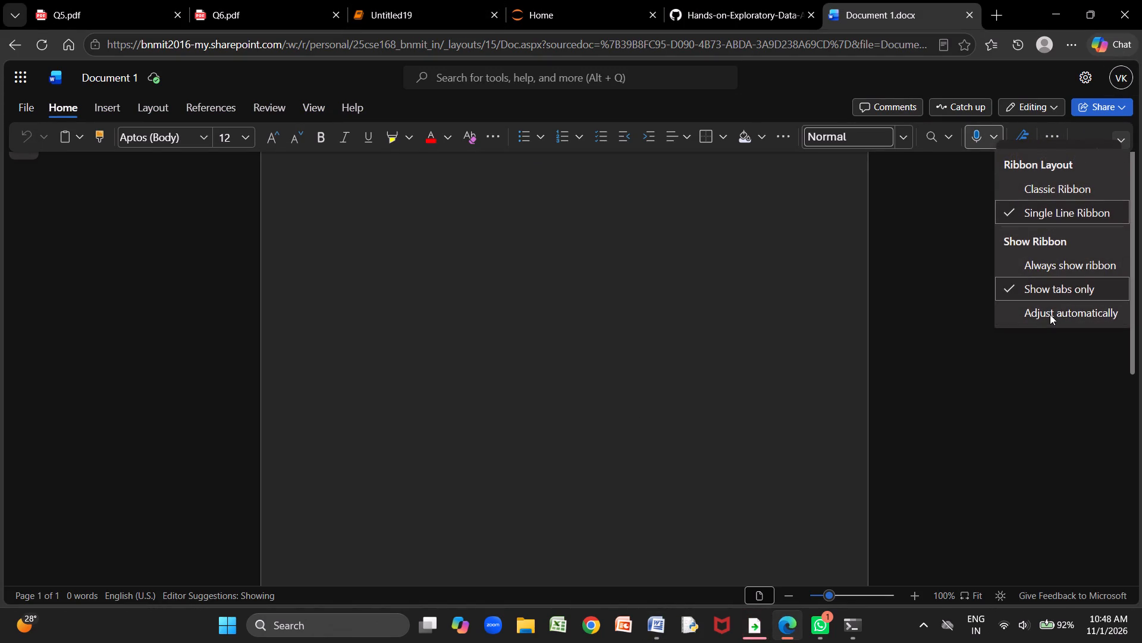
Show the ruler and reduce the page's top margin to zero.
left_click(303, 111)
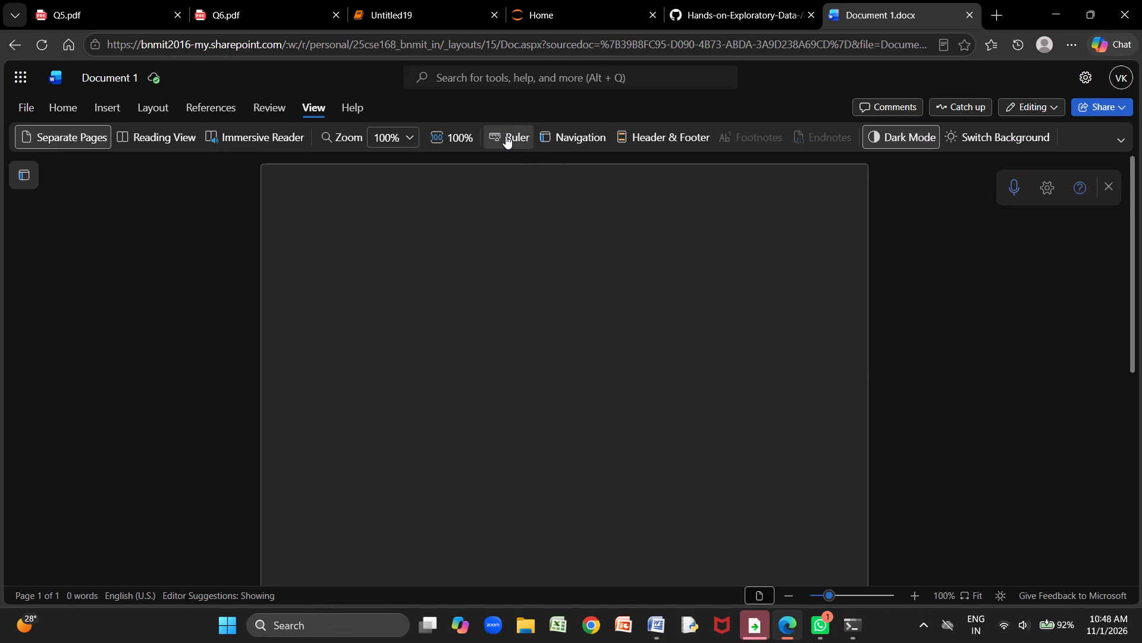
left_click(506, 136)
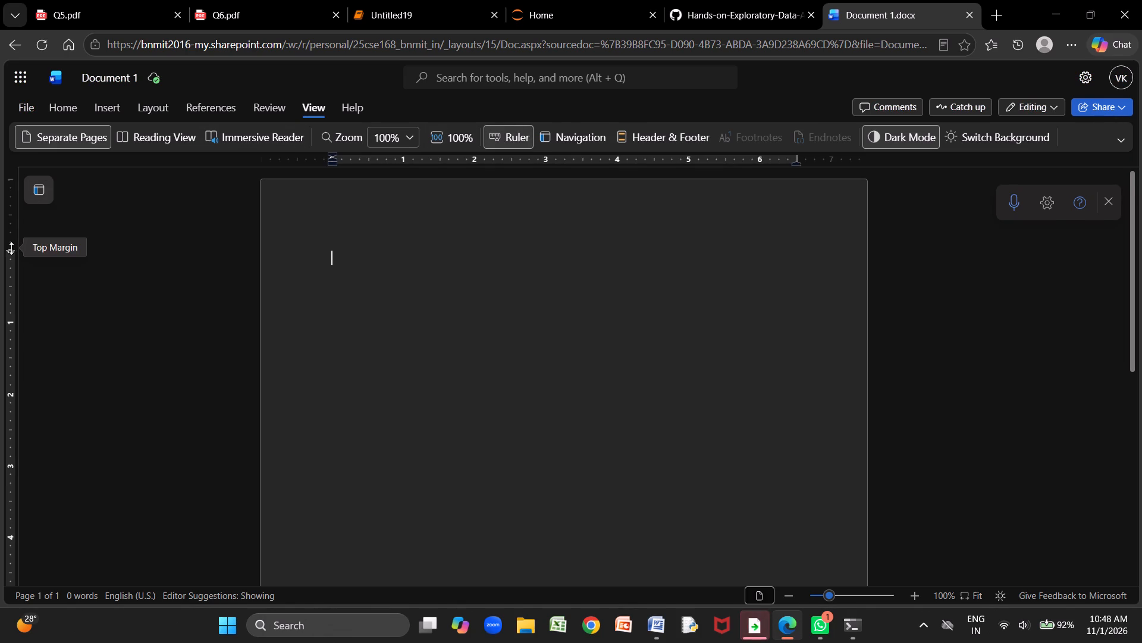
left_click_drag(10, 249, 21, 163)
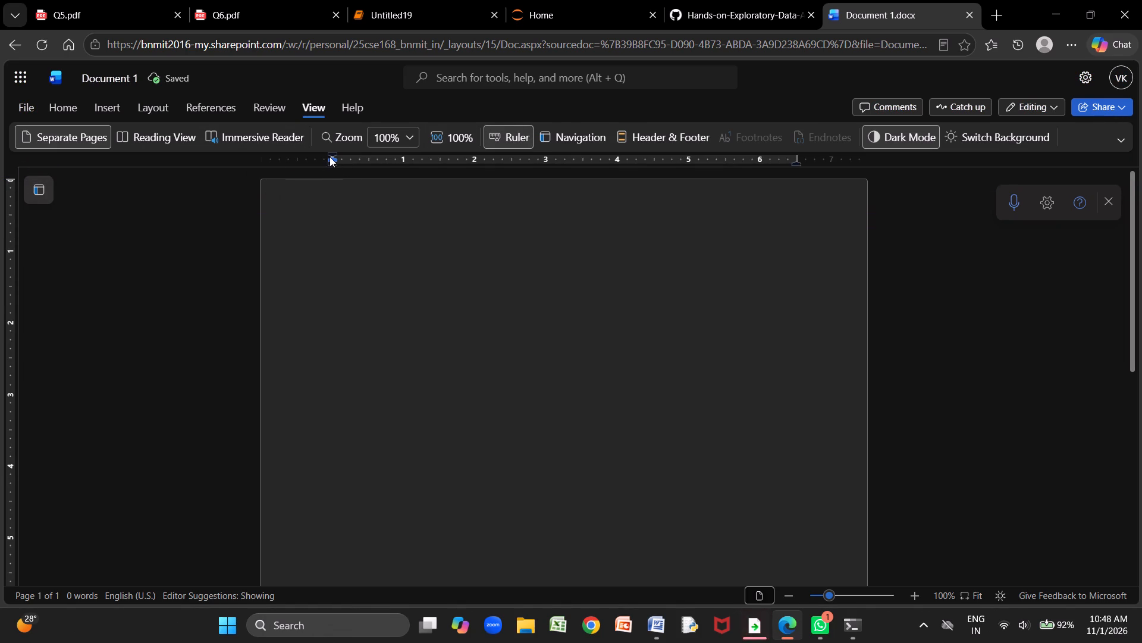
Move the paragraph's left indents out to the page's left edge and set the left margin to about 0.94 in.
left_click_drag(330, 157, 239, 179)
left_click_drag(328, 154, 269, 150)
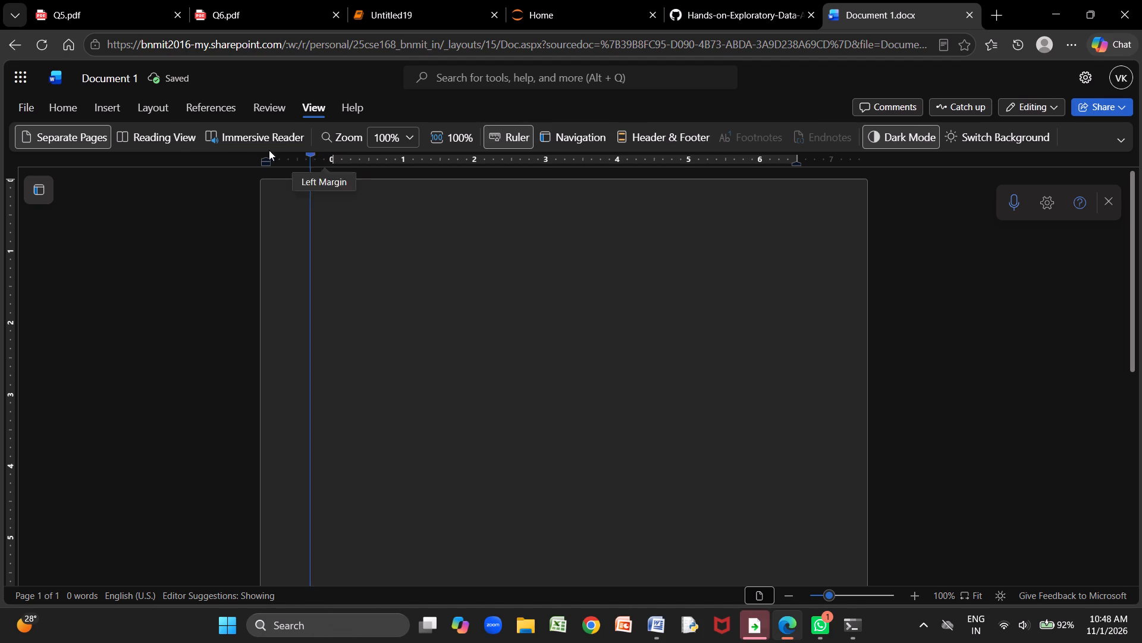
left_click_drag(269, 150, 200, 171)
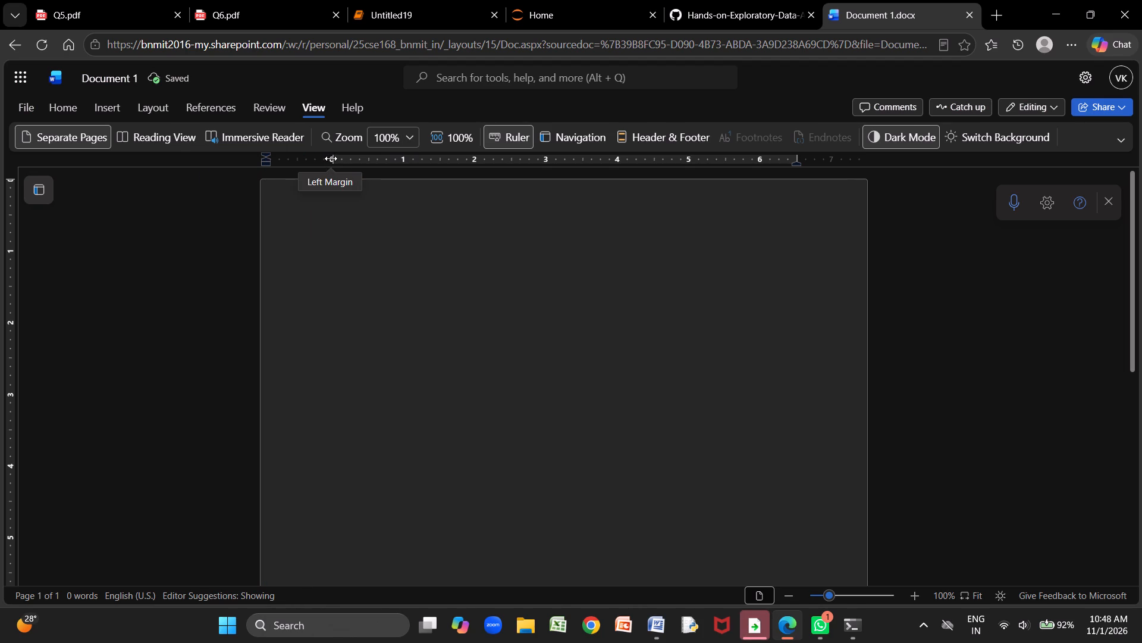
left_click_drag(331, 158, 252, 159)
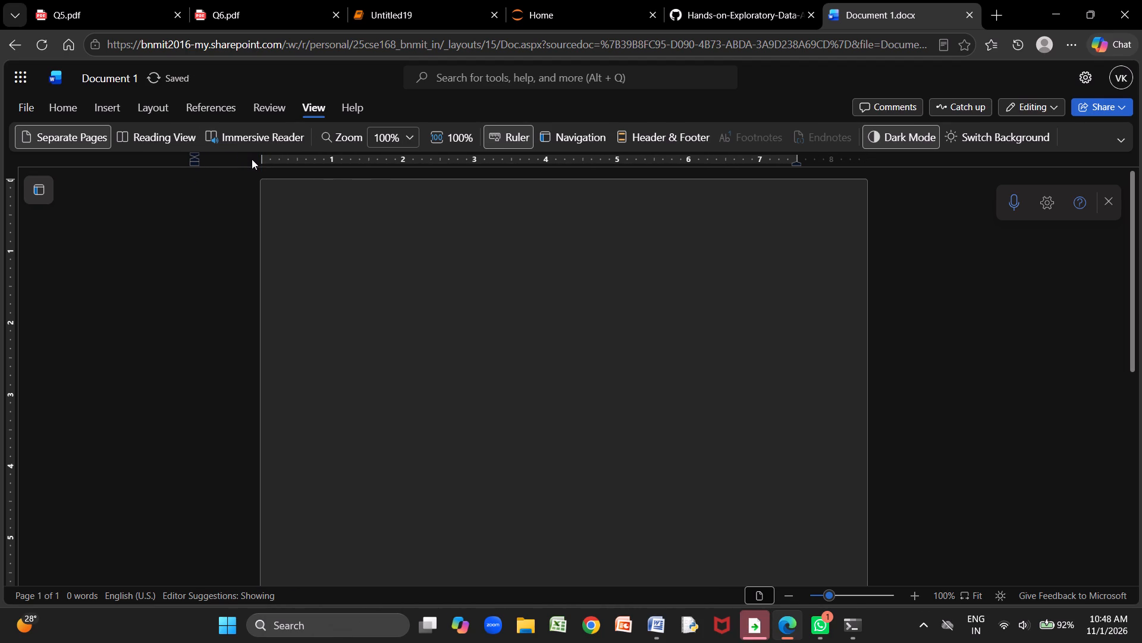
left_click_drag(262, 159, 331, 172)
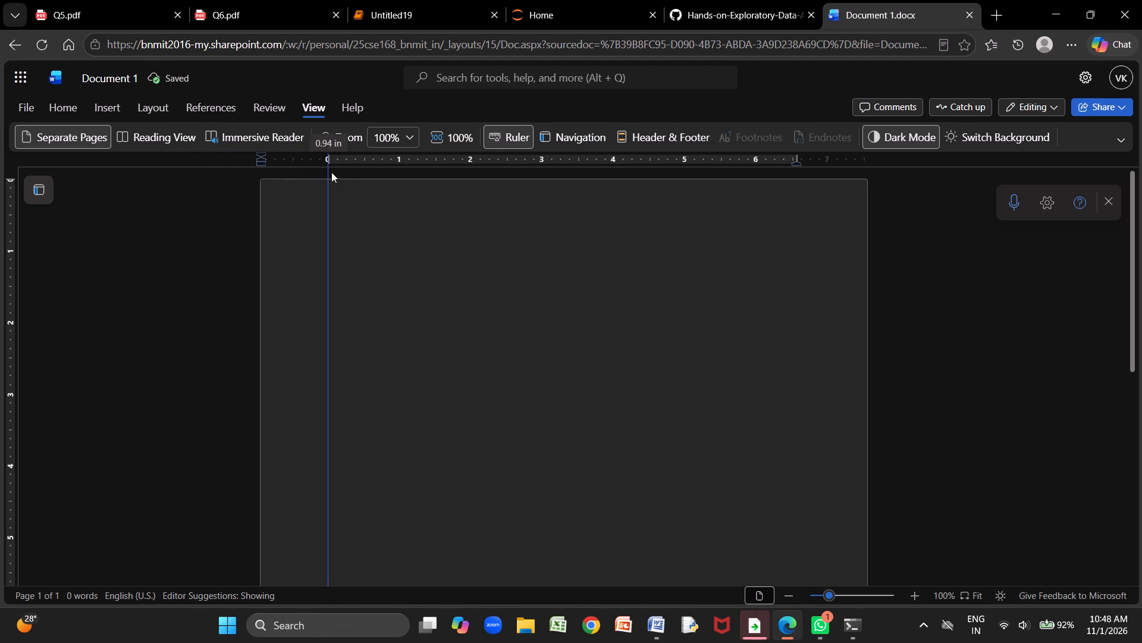
left_click_drag(331, 172, 332, 172)
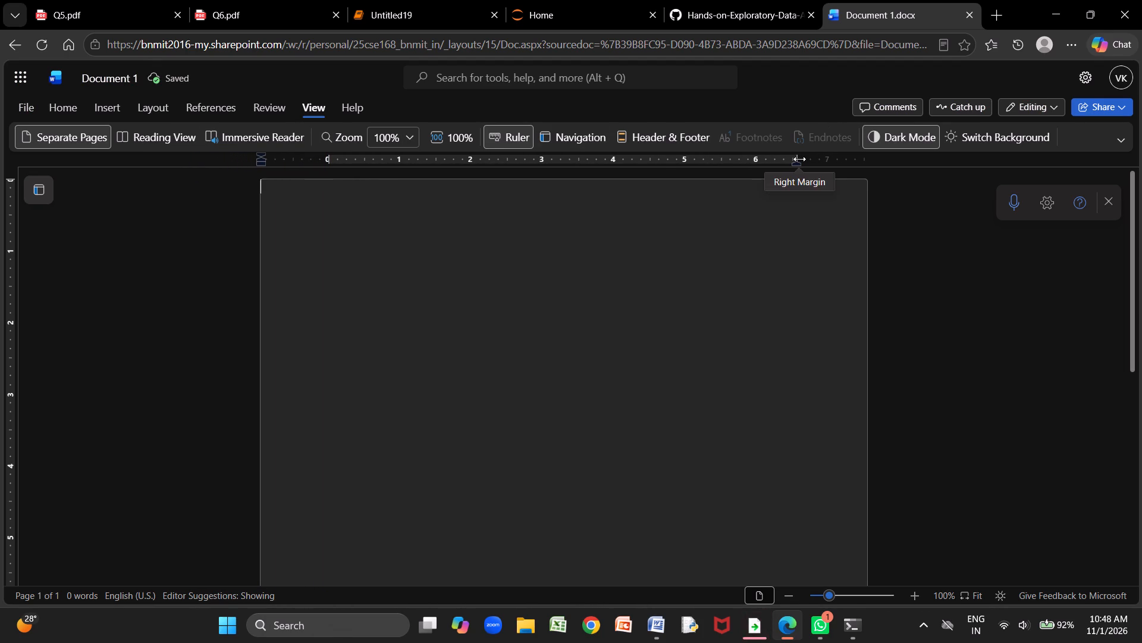
Reduce the right margin to almost zero, out to the page's right edge.
left_click_drag(795, 161, 870, 183)
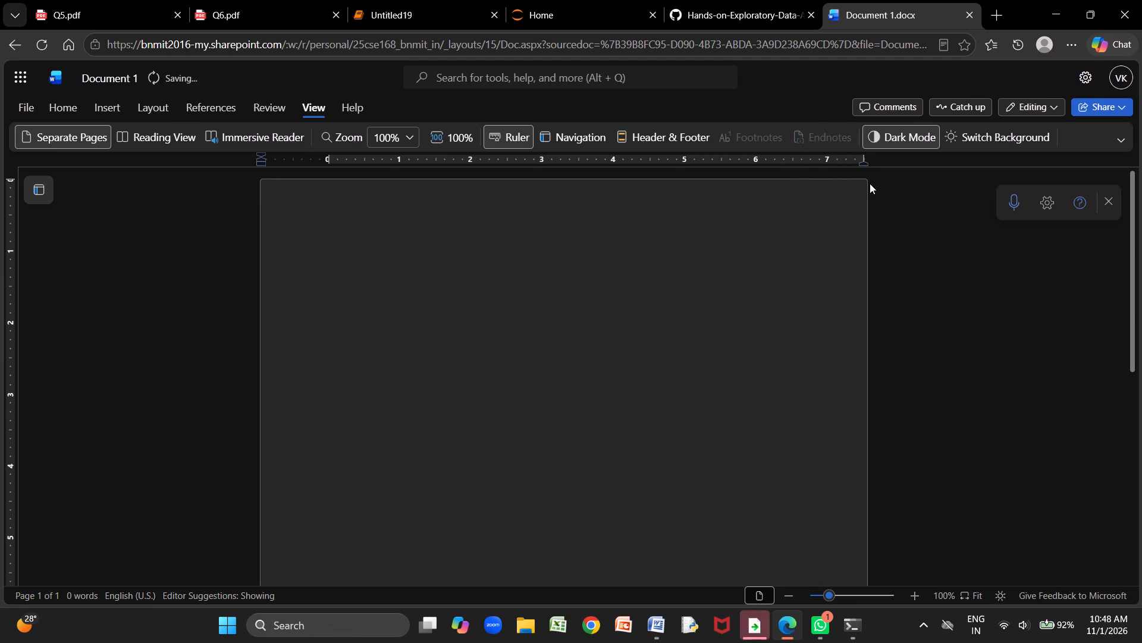
Turn off Dark Mode for the web document.
left_click(898, 141)
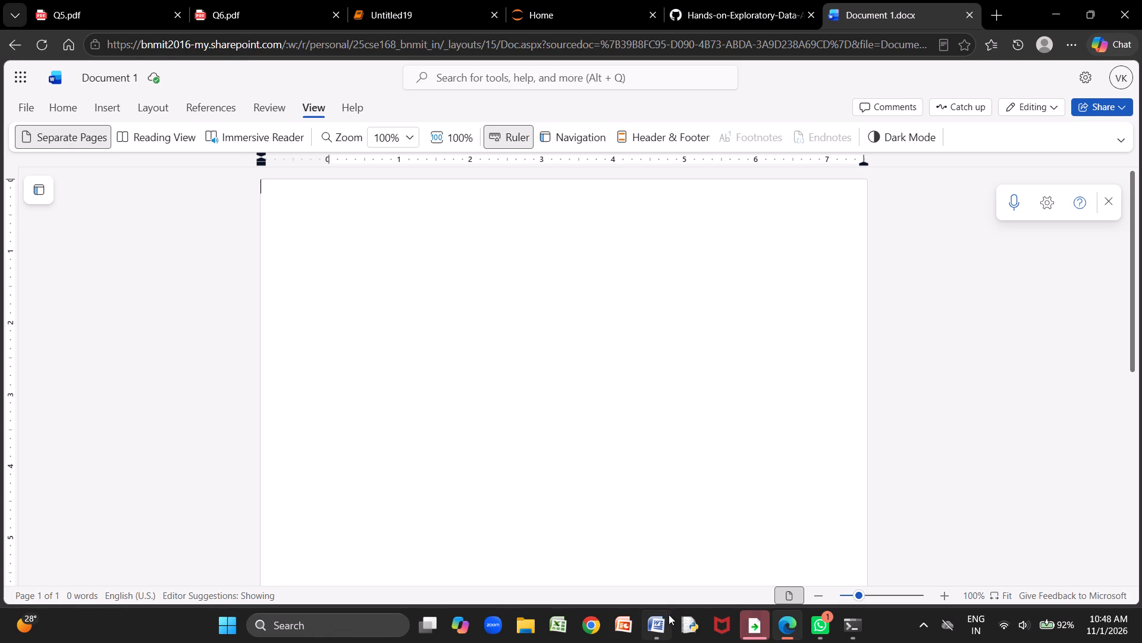
Switch to Document1 in desktop Word and undo the last four changes, restoring the rotated passenger-data picture.
left_click(655, 622)
left_click_drag(1141, 306, 972, 430)
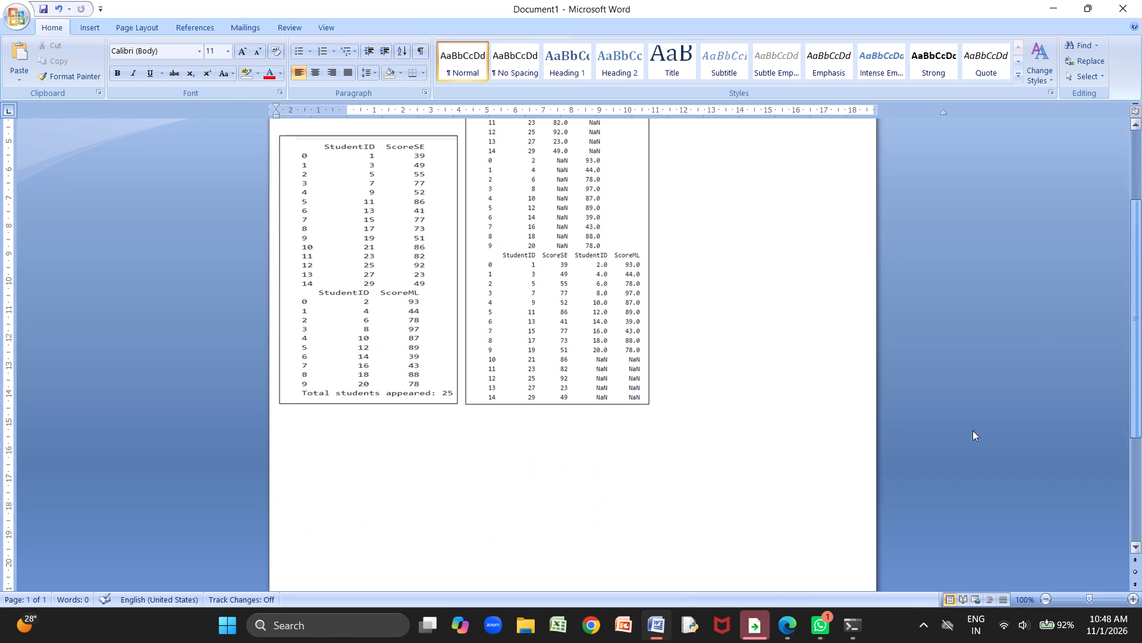
left_click_drag(972, 430, 914, 574)
left_click(340, 573)
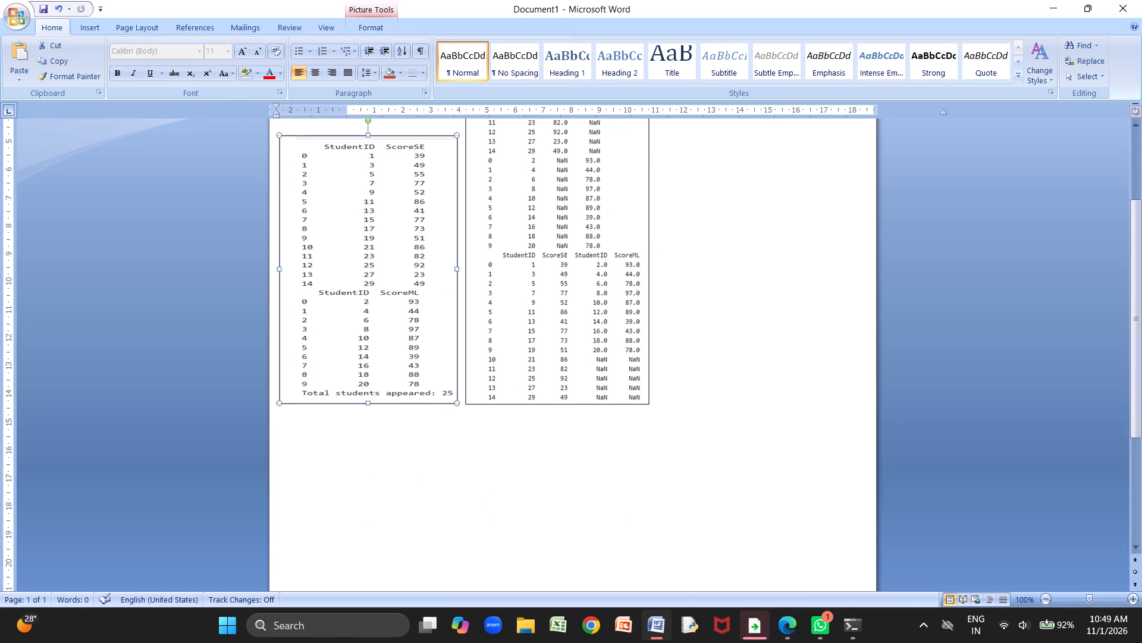
key("ctrl+z")
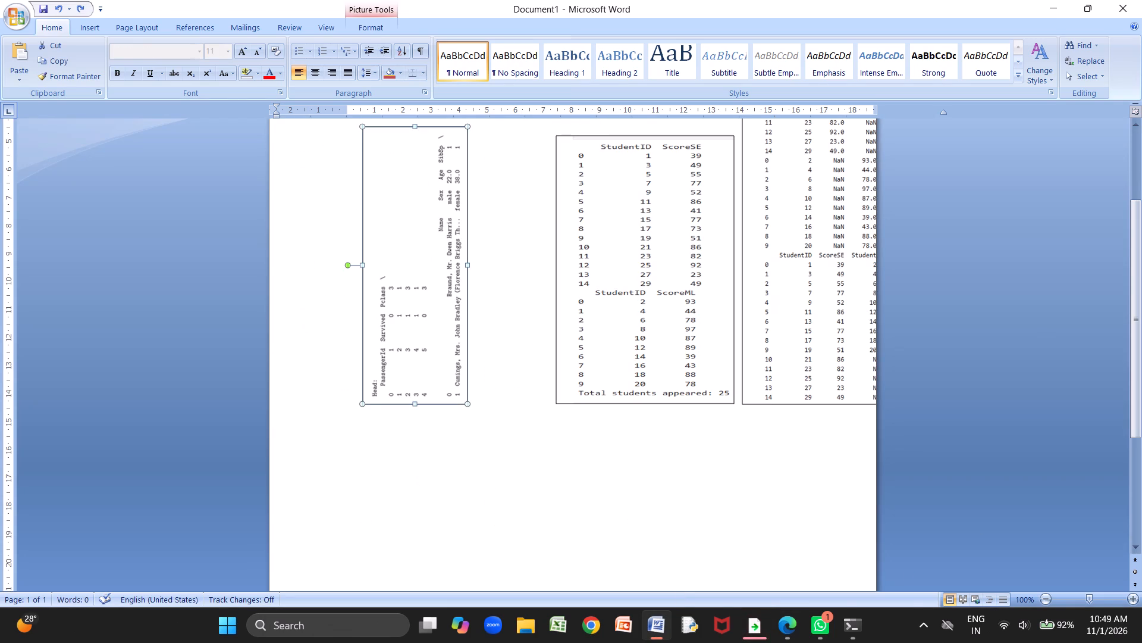
key("ctrl+z")
key("ctrl+z")
key("ctrl+z")
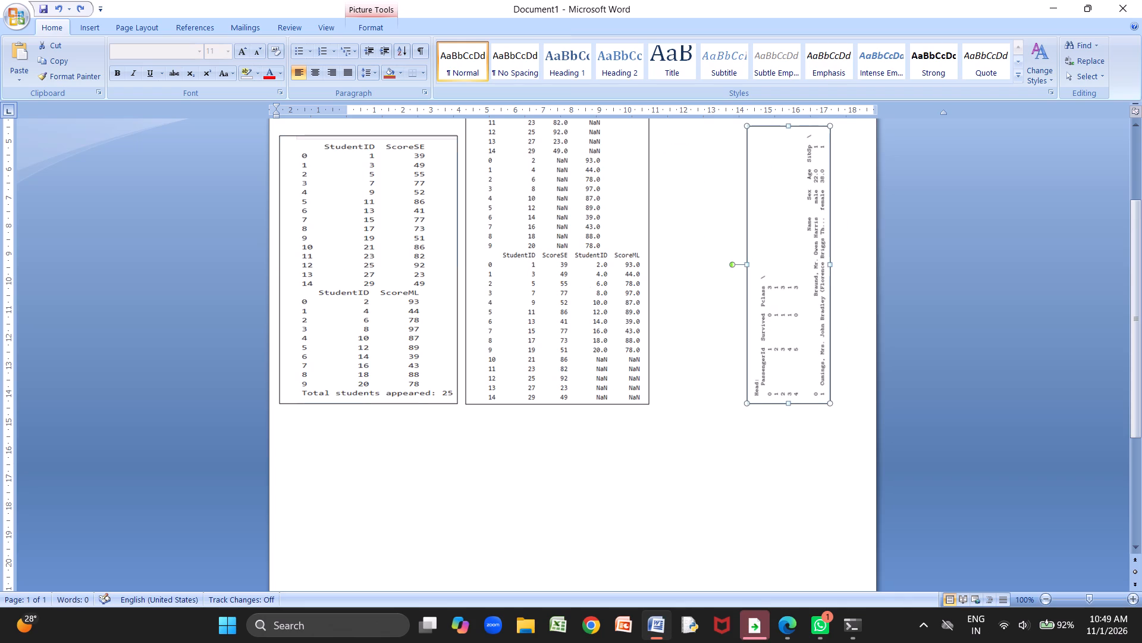
Move up Document1 to view the tops of the output pictures.
key("Up")
key("Up")
key("Up")
key("Up")
key("Up")
key("Up")
key("Up")
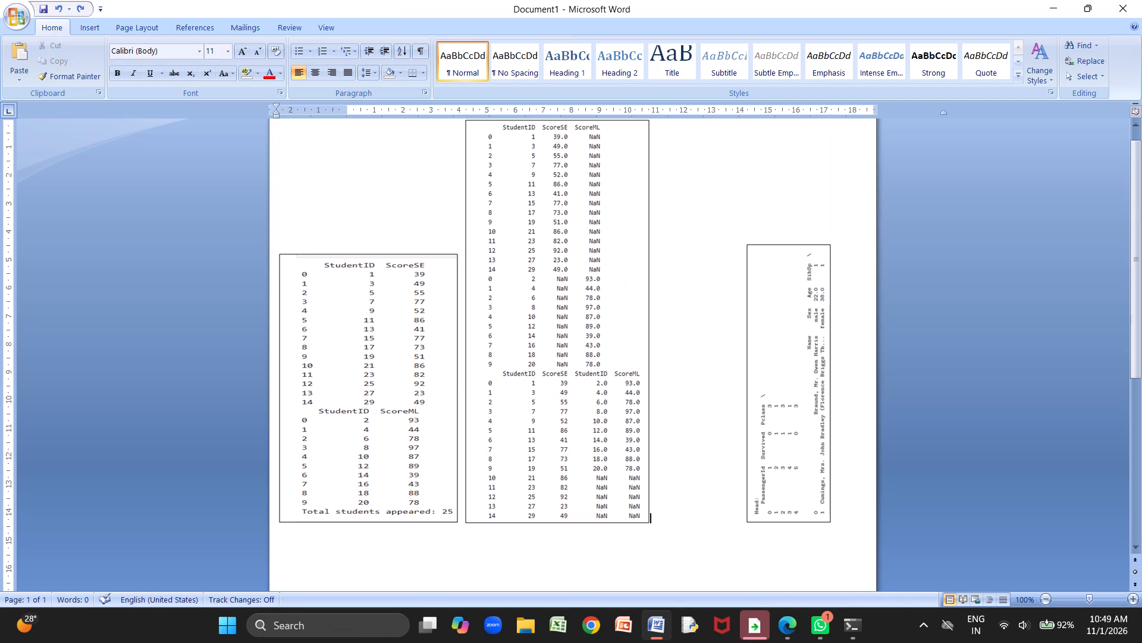
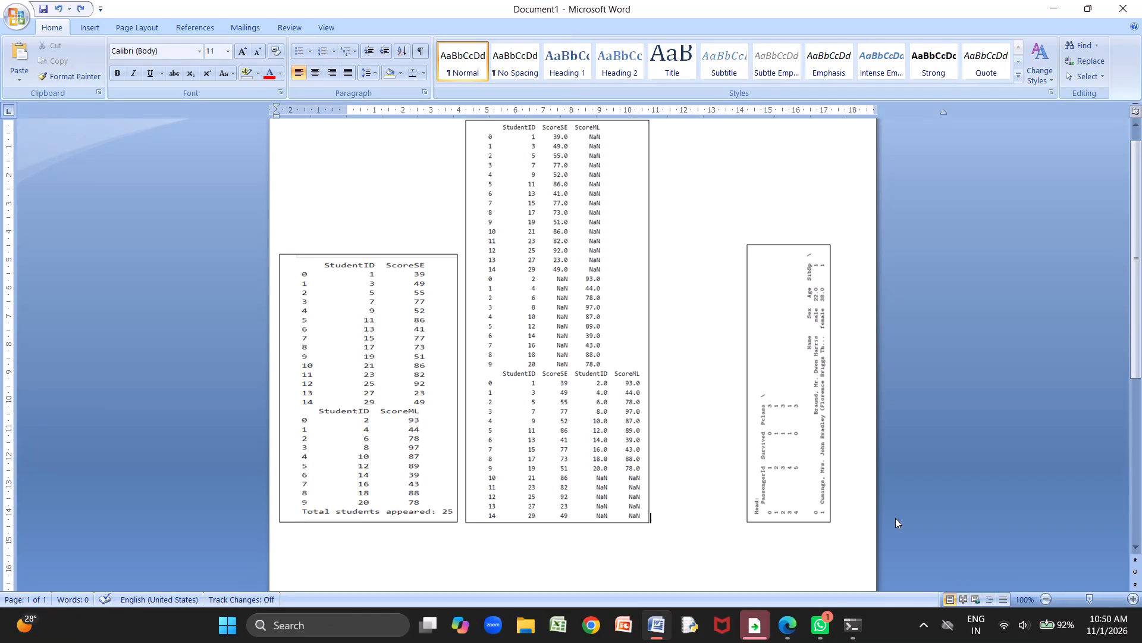
Set the rotated passenger-data picture's text wrapping to In Front of Text.
left_click(821, 459)
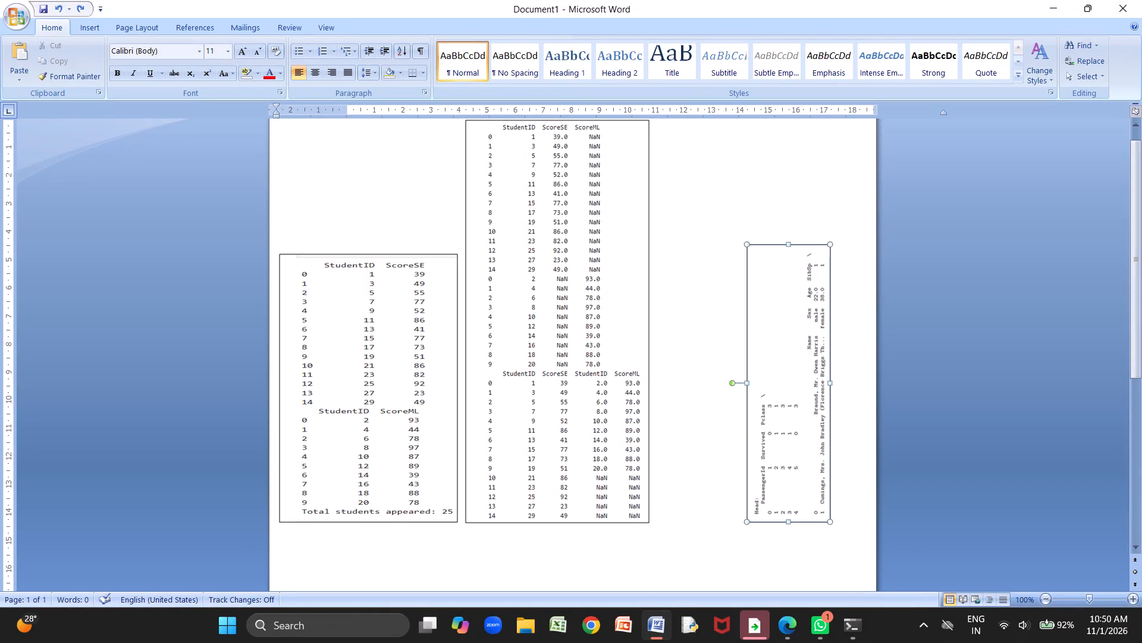
left_click(375, 26)
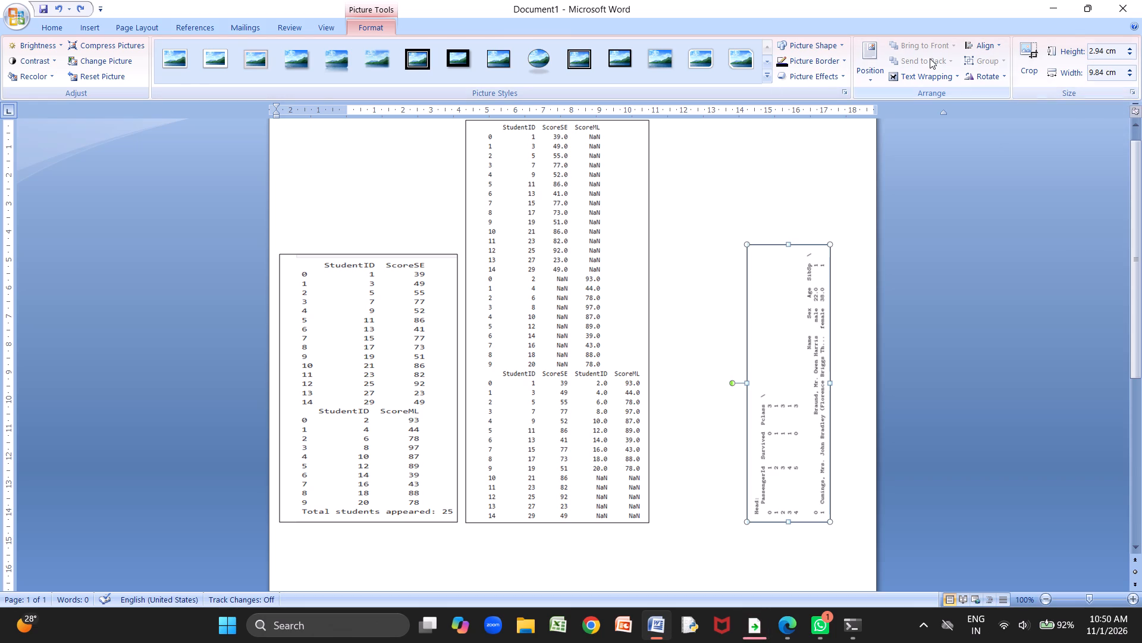
left_click(933, 75)
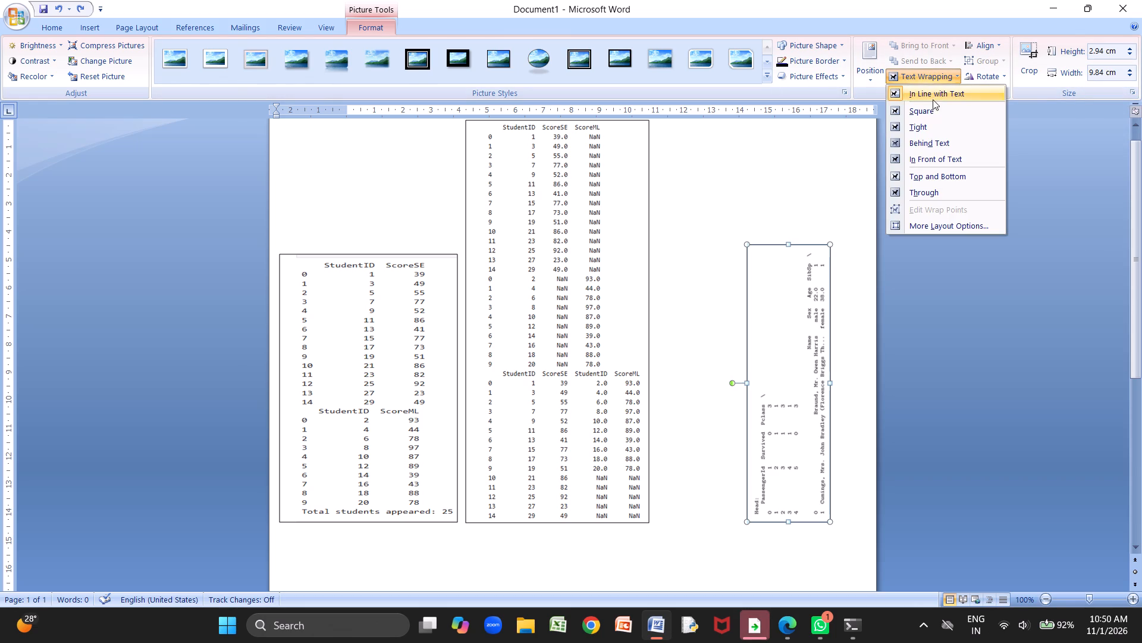
left_click(929, 157)
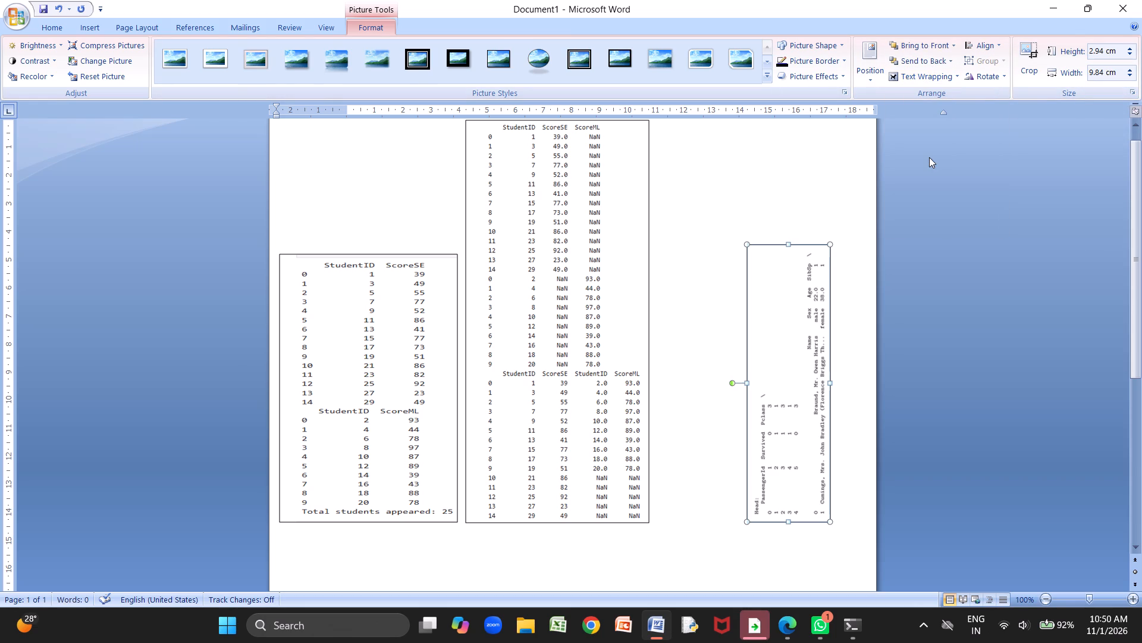
Enlarge the passenger-data picture to about 4.42 by 14.27 cm, lining up its top and bottom edges with the middle score picture.
left_click_drag(748, 245, 705, 188)
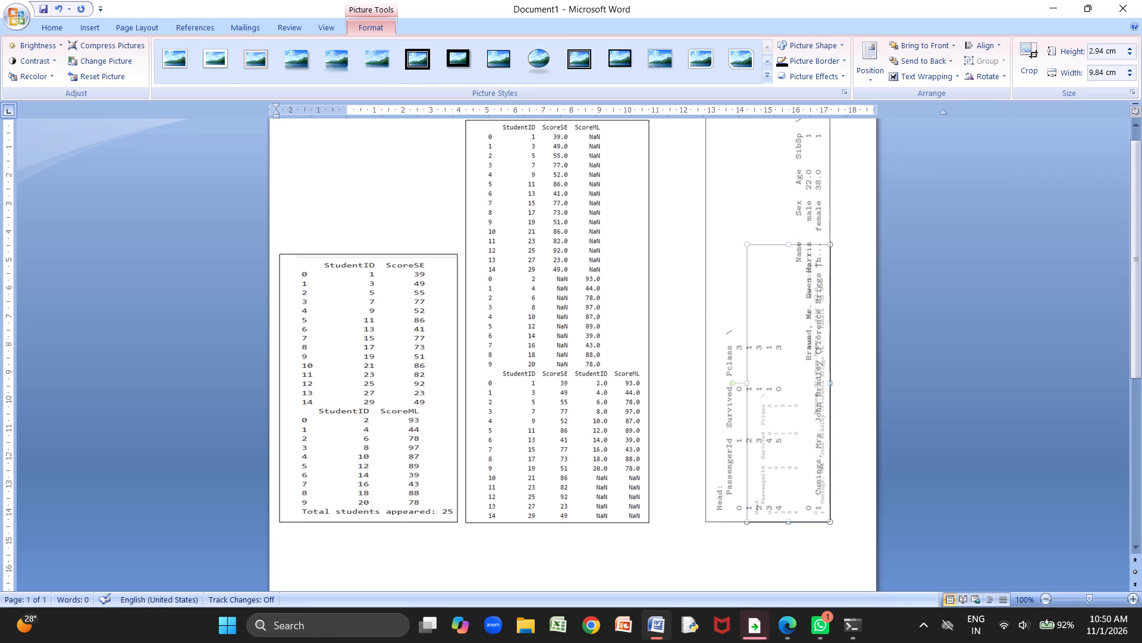
left_click_drag(705, 188, 705, 189)
left_click(705, 189)
left_click_drag(741, 303, 743, 323)
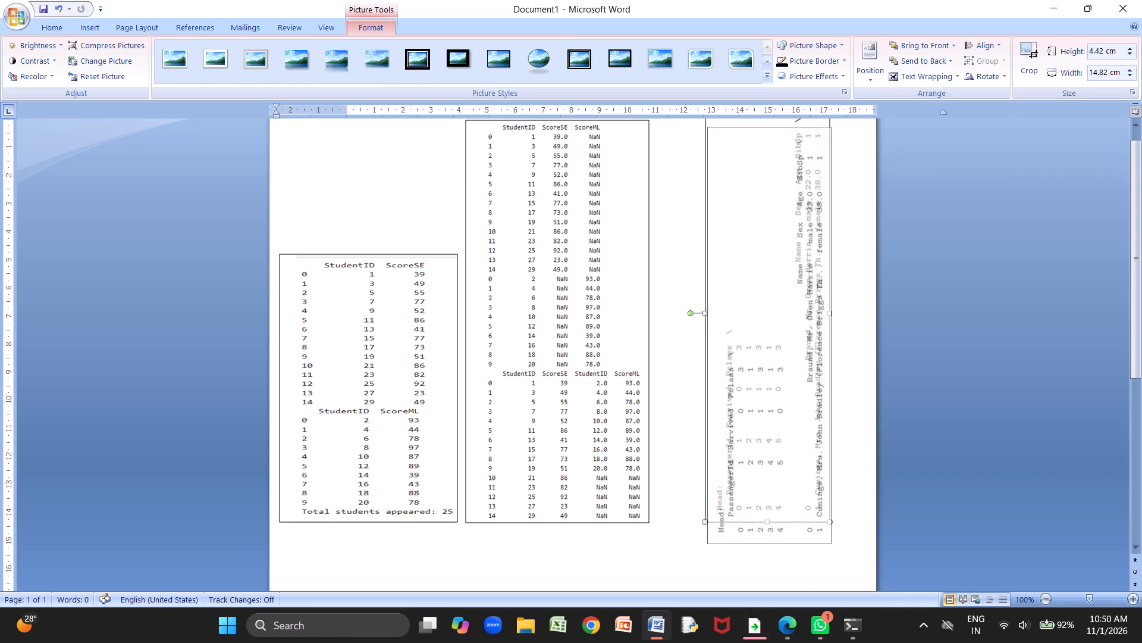
left_click_drag(743, 323, 743, 318)
left_click_drag(1141, 248, 1141, 212)
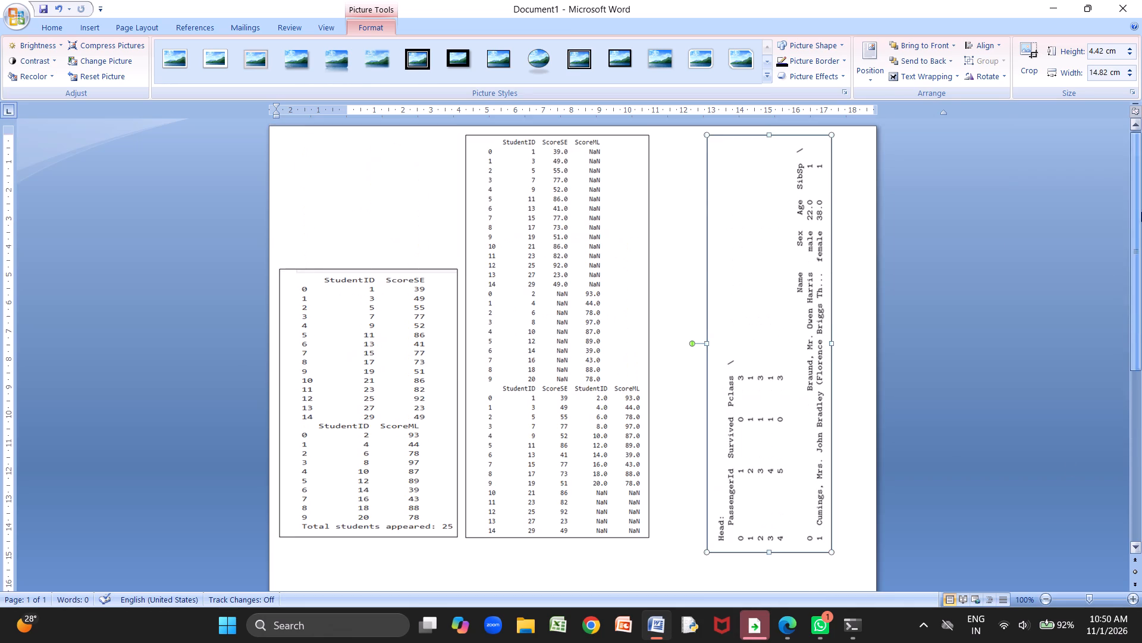
left_click_drag(1141, 212, 1141, 195)
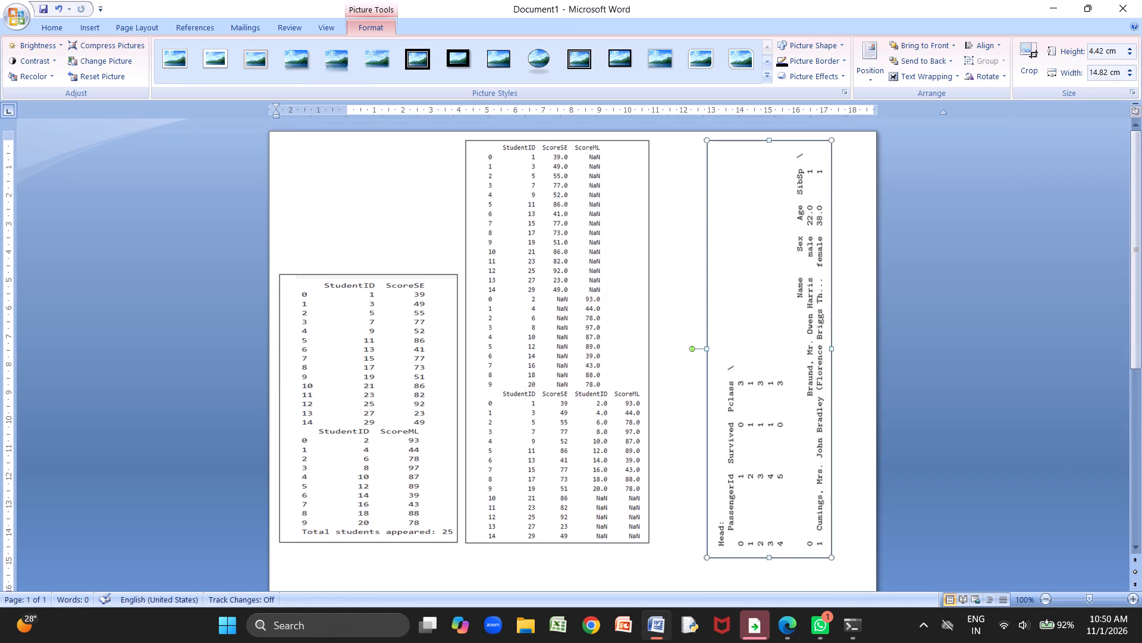
left_click_drag(770, 560, 769, 538)
left_click(769, 538)
left_click_drag(770, 559, 776, 542)
Resize the middle score picture to about 14.27 cm high and 7.85 cm wide, filling the gap before the passenger-data picture.
left_click(639, 508)
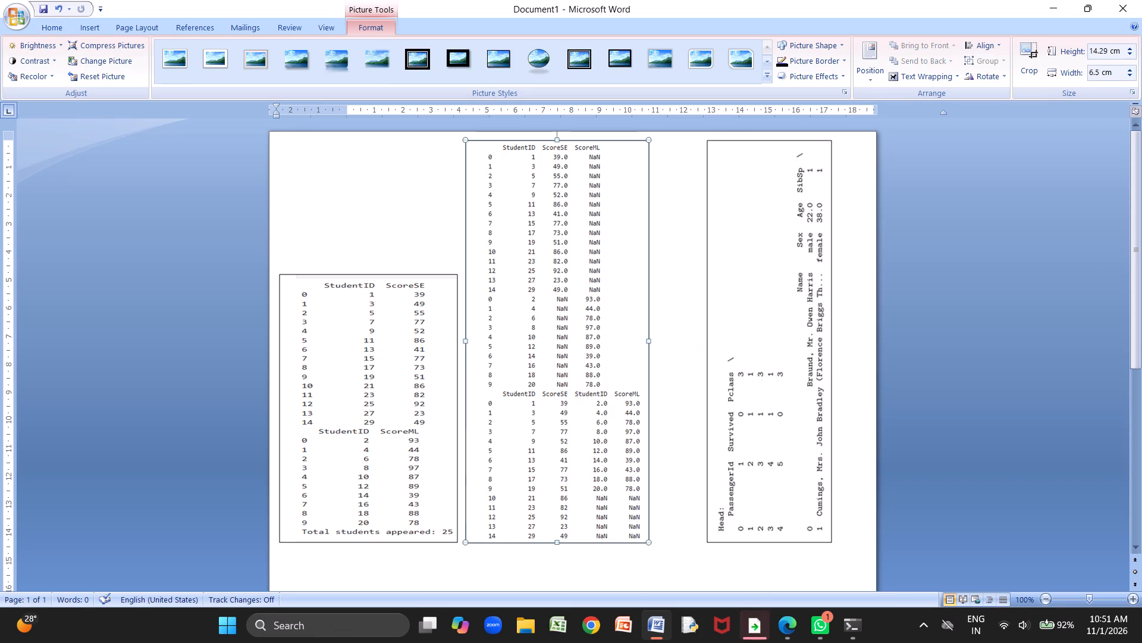
left_click_drag(648, 543, 654, 543)
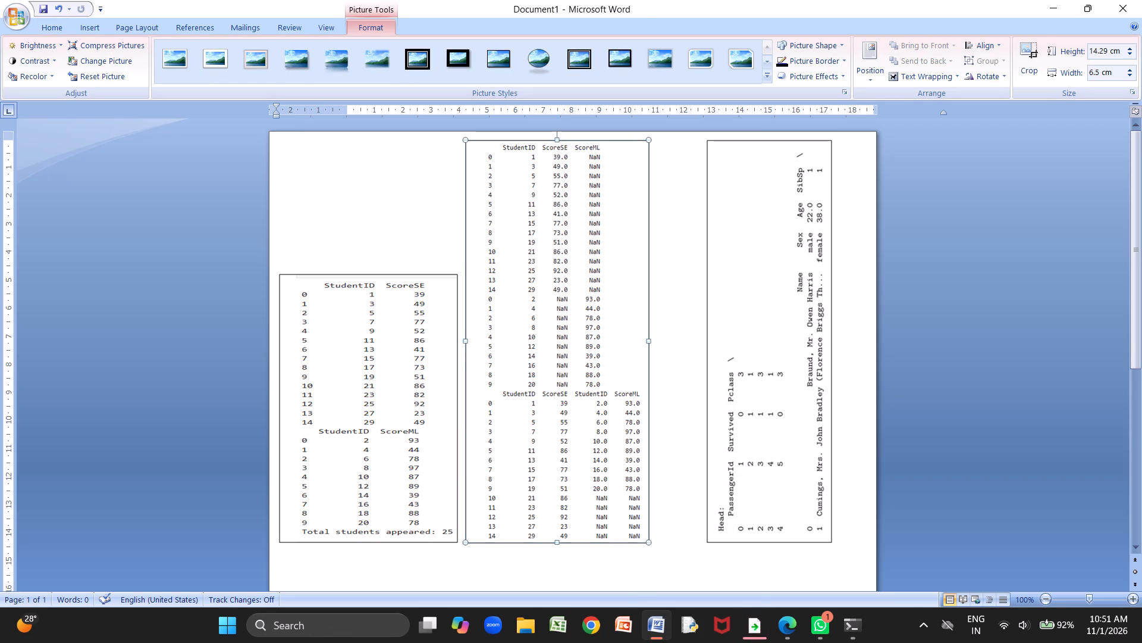
left_click_drag(654, 543, 640, 535)
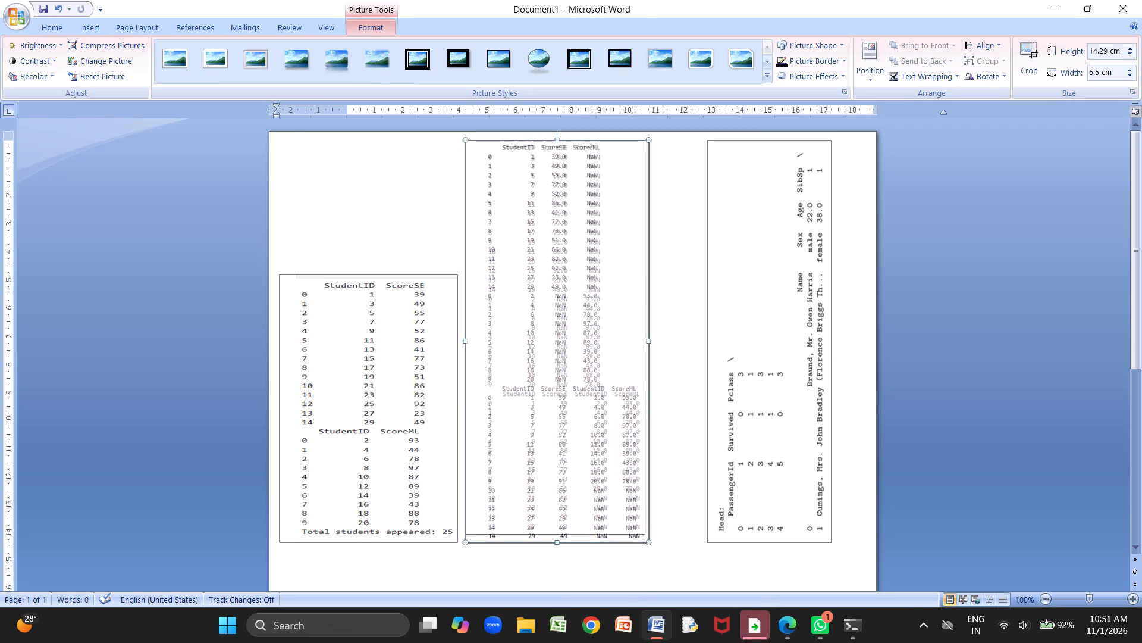
left_click_drag(640, 535, 642, 540)
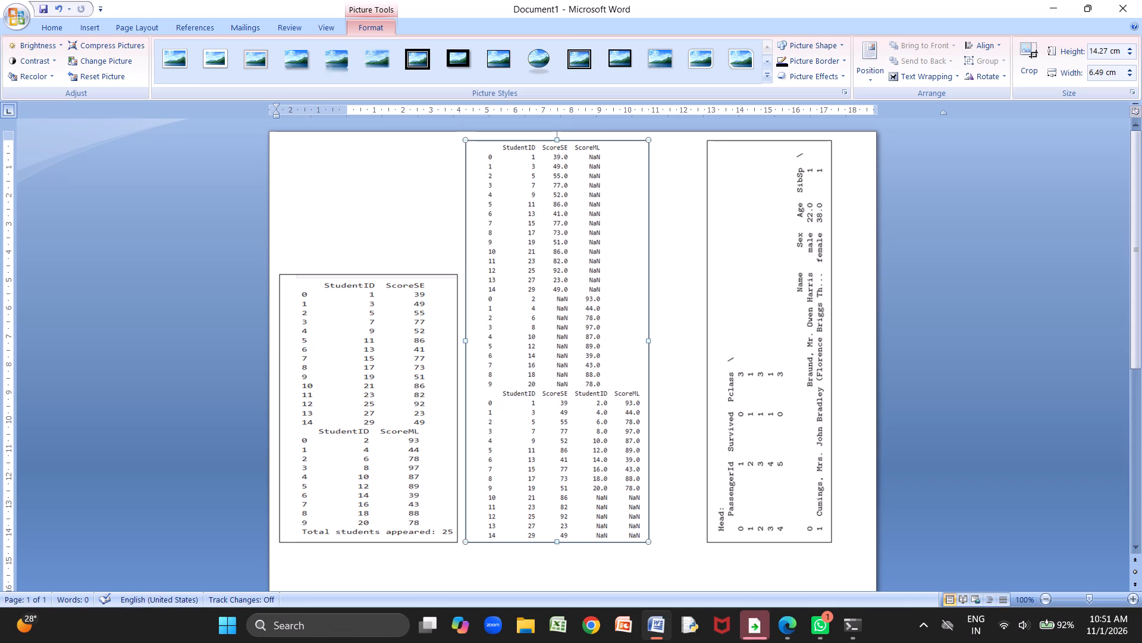
left_click_drag(648, 342, 686, 341)
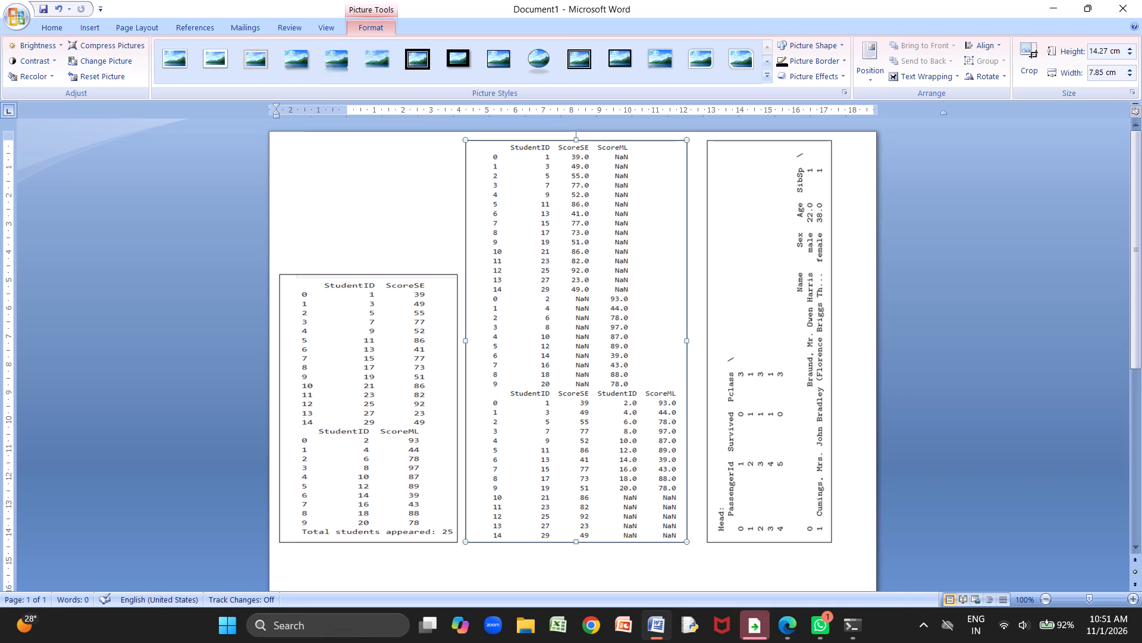
Shift the leftmost score picture slightly right and widen it to about 6.51 cm.
left_click(435, 382)
left_click_drag(453, 404, 457, 402)
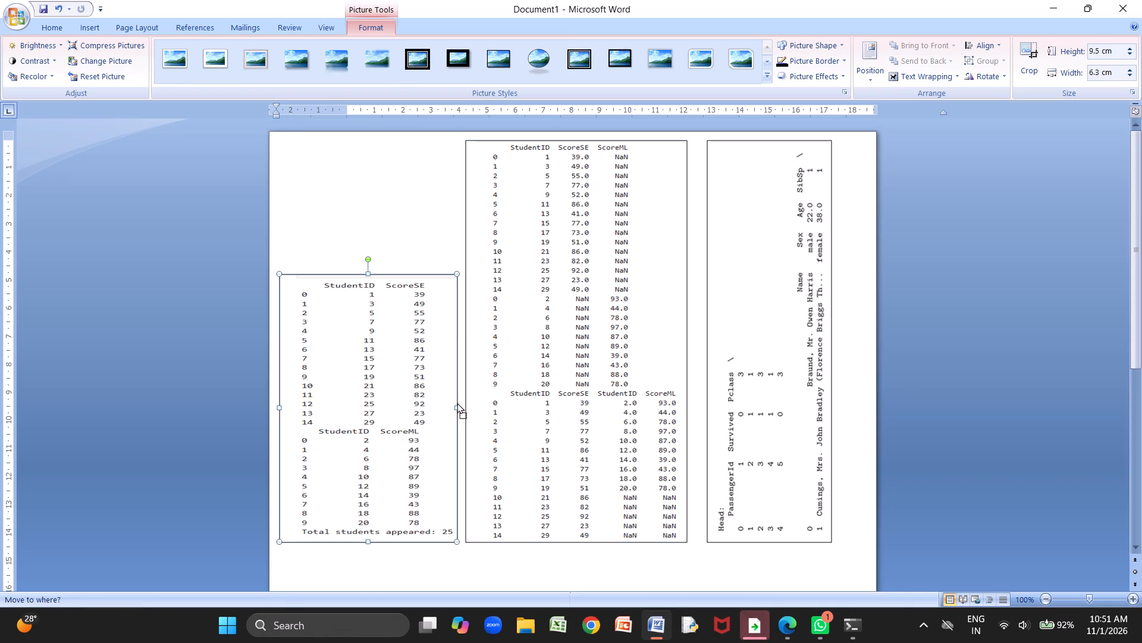
left_click_drag(457, 402, 460, 402)
left_click(413, 405)
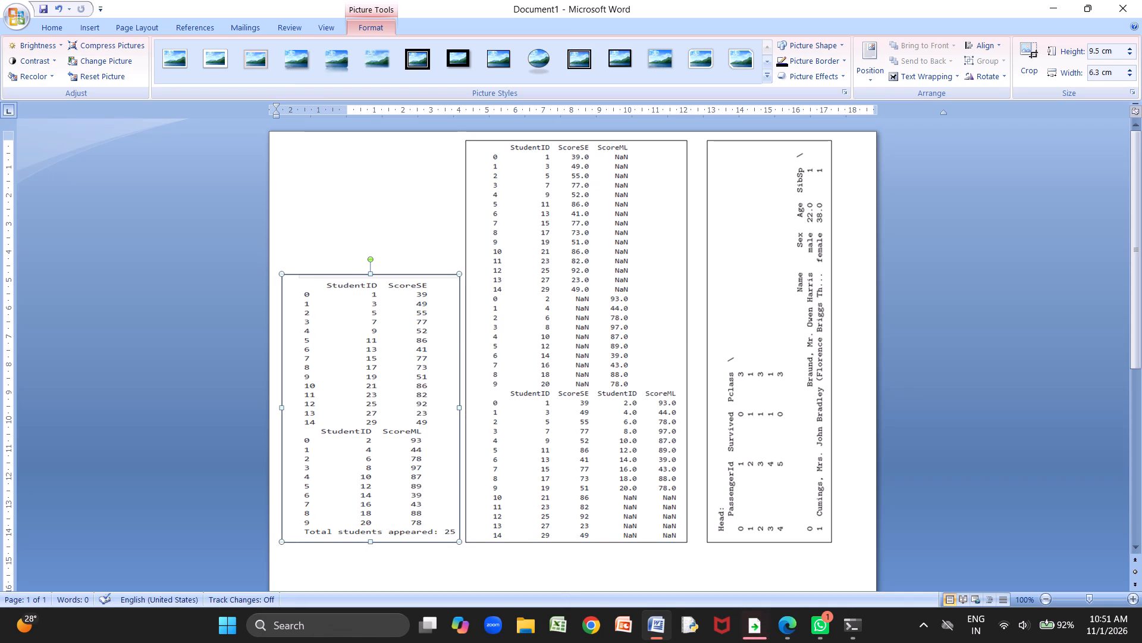
left_click_drag(284, 408, 276, 408)
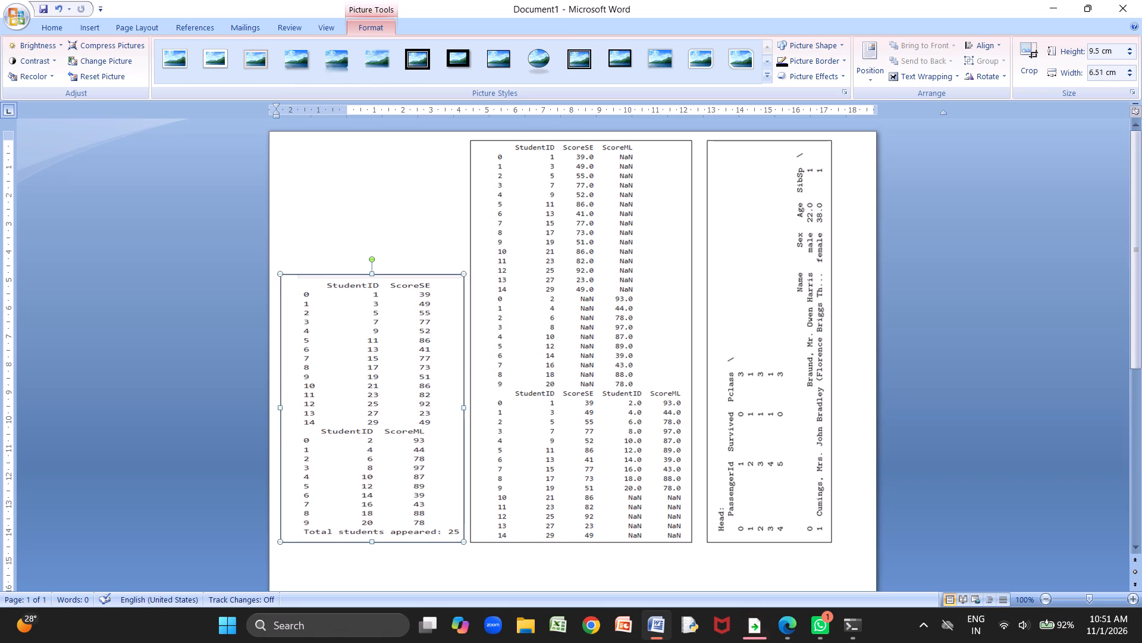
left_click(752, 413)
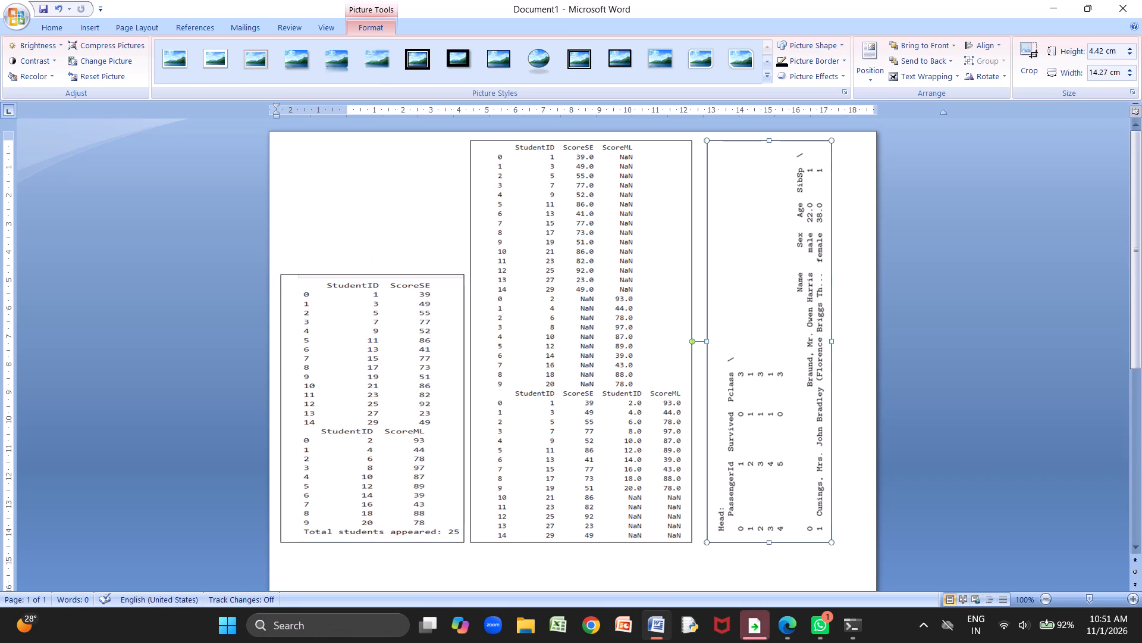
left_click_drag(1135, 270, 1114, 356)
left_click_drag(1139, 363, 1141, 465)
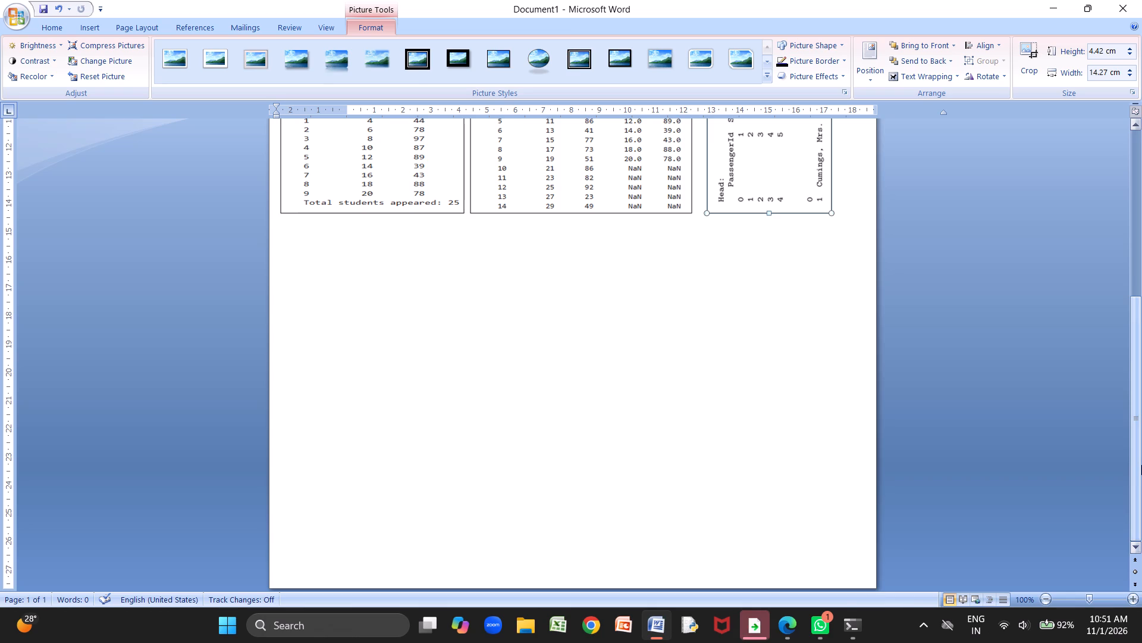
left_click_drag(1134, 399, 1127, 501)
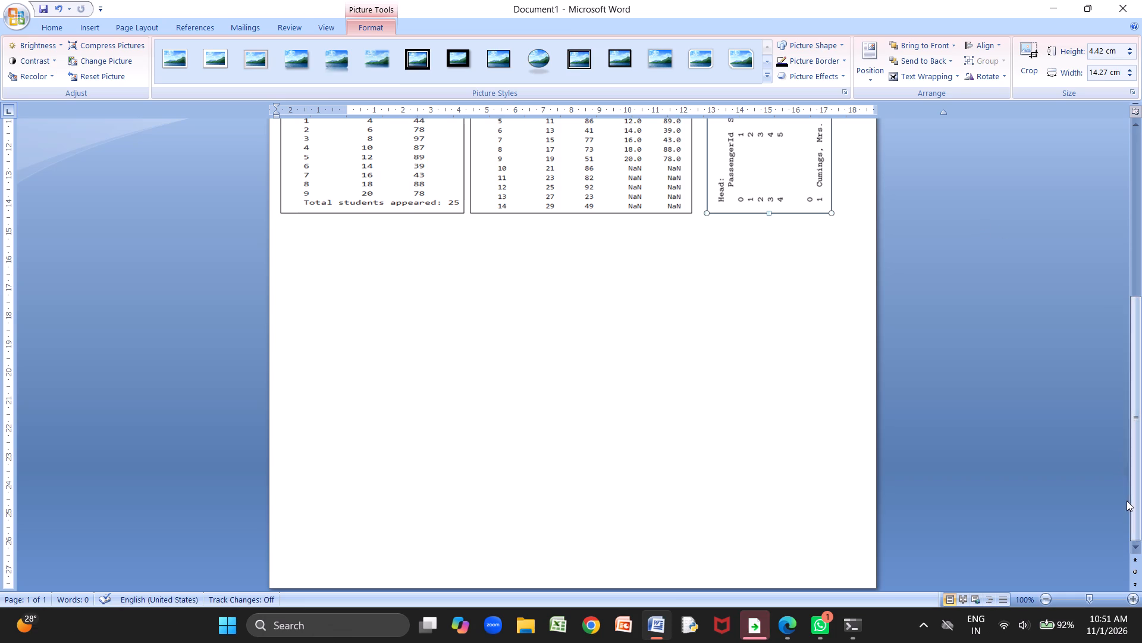
Switch to Edge and close the blank Document 1.docx web document.
left_click(792, 613)
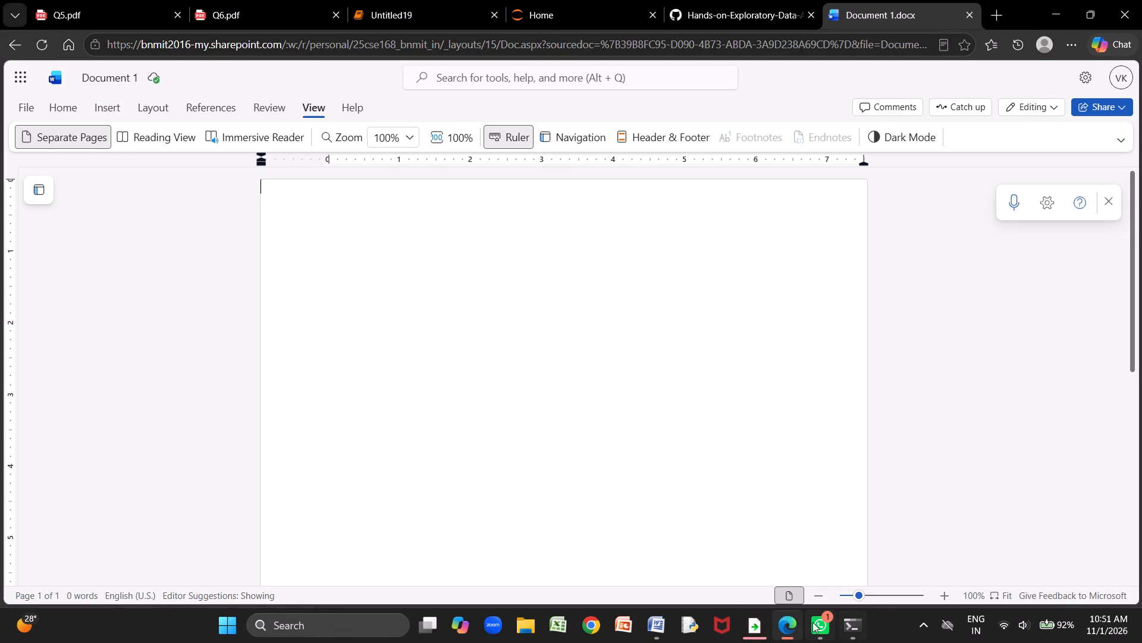
left_click(975, 16)
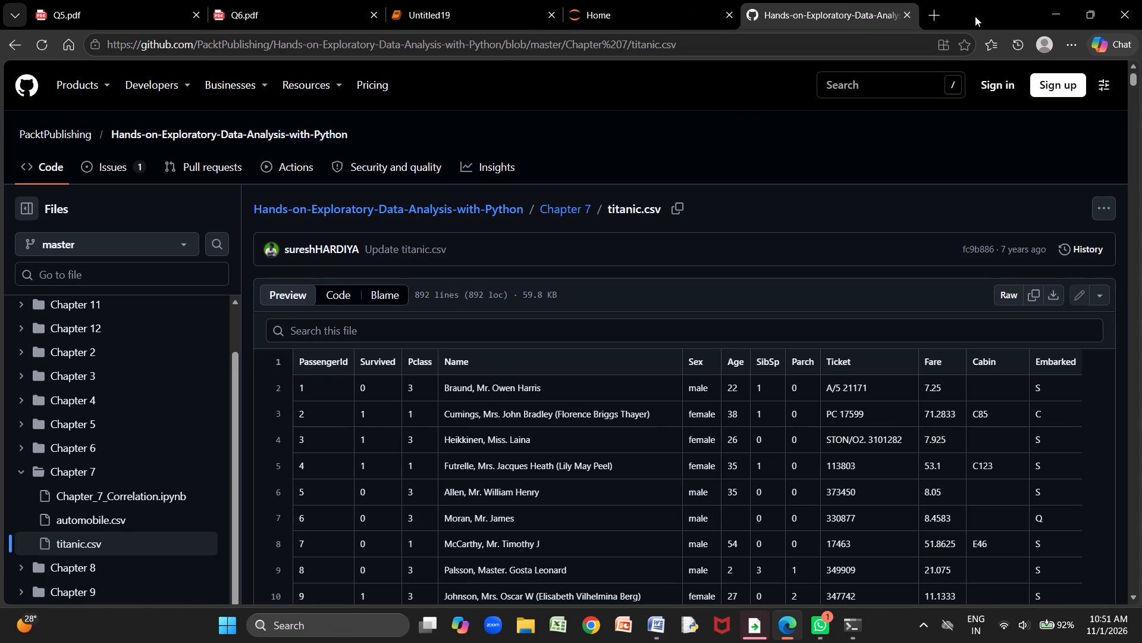
Open Q6.pdf and capture a screen snip of page 2, from the remaining Head rows through the Info table.
left_click(393, 0)
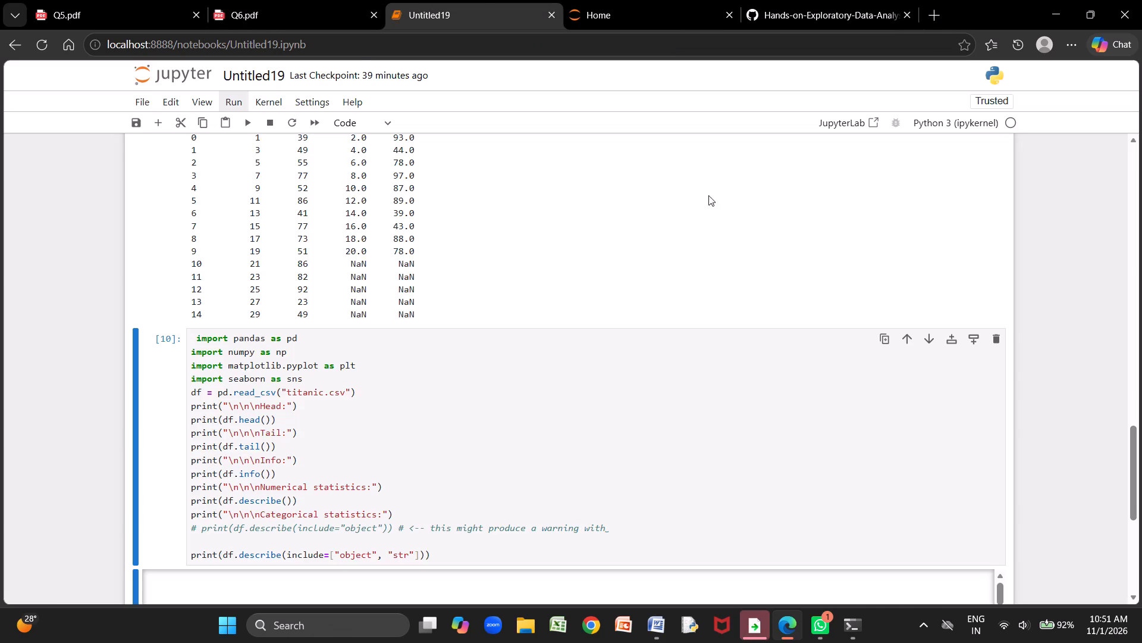
left_click(223, 0)
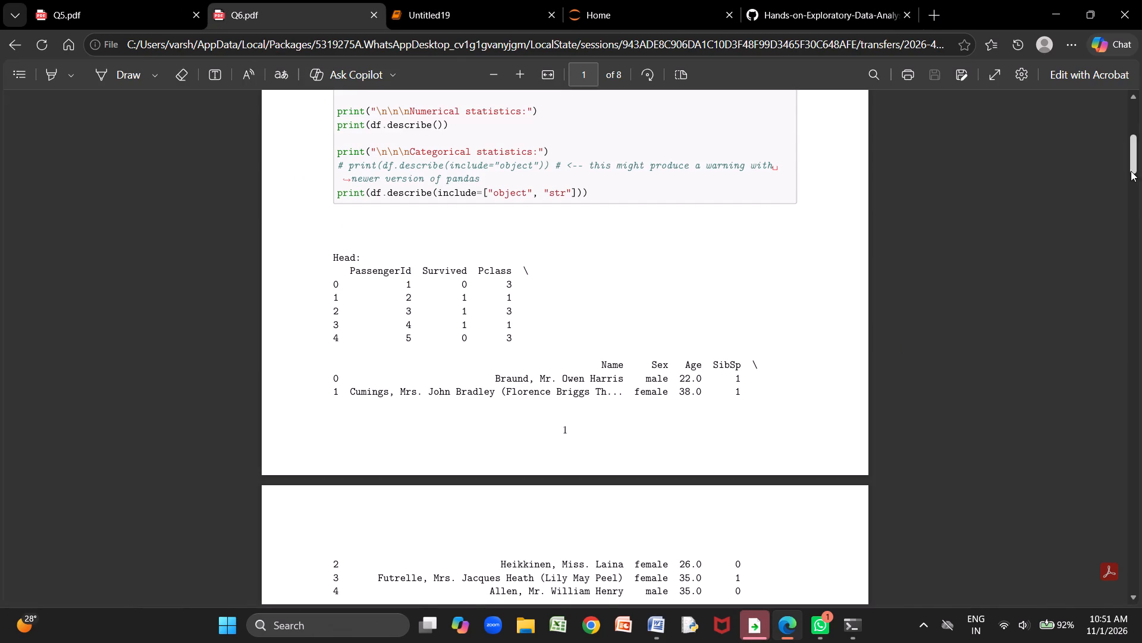
left_click_drag(1134, 167, 1141, 198)
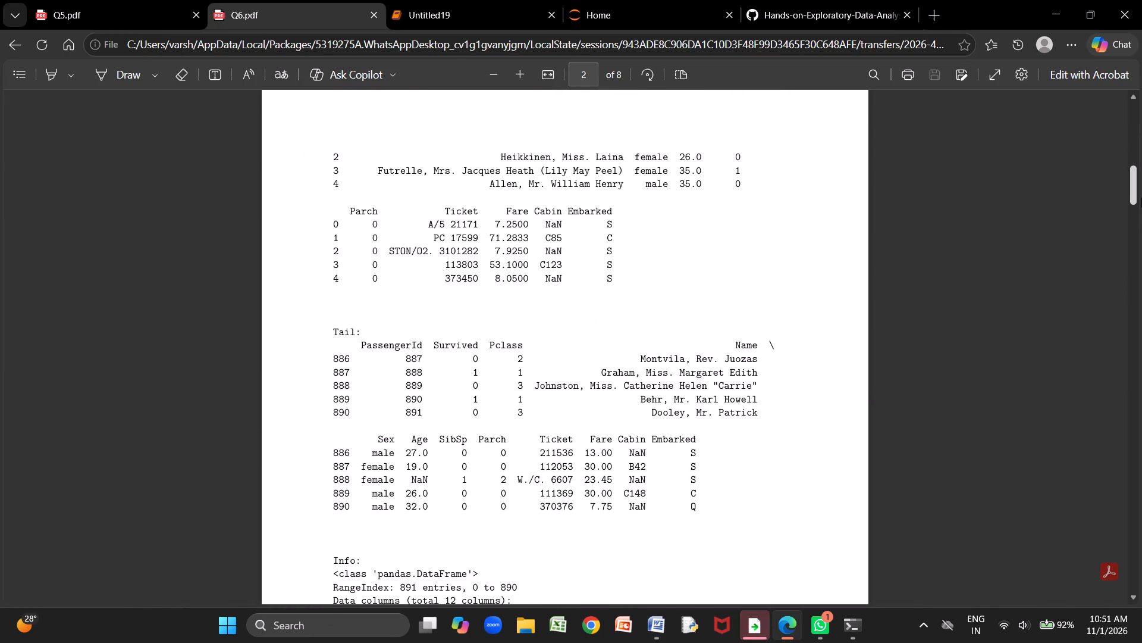
left_click_drag(1141, 198, 1141, 282)
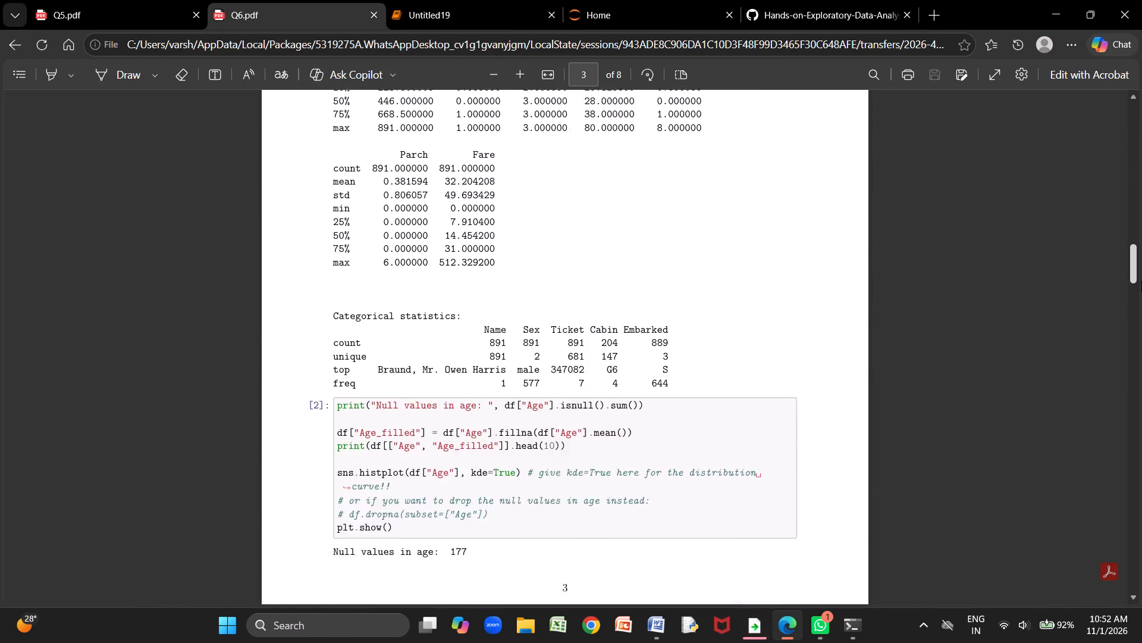
left_click_drag(1141, 282, 1099, 204)
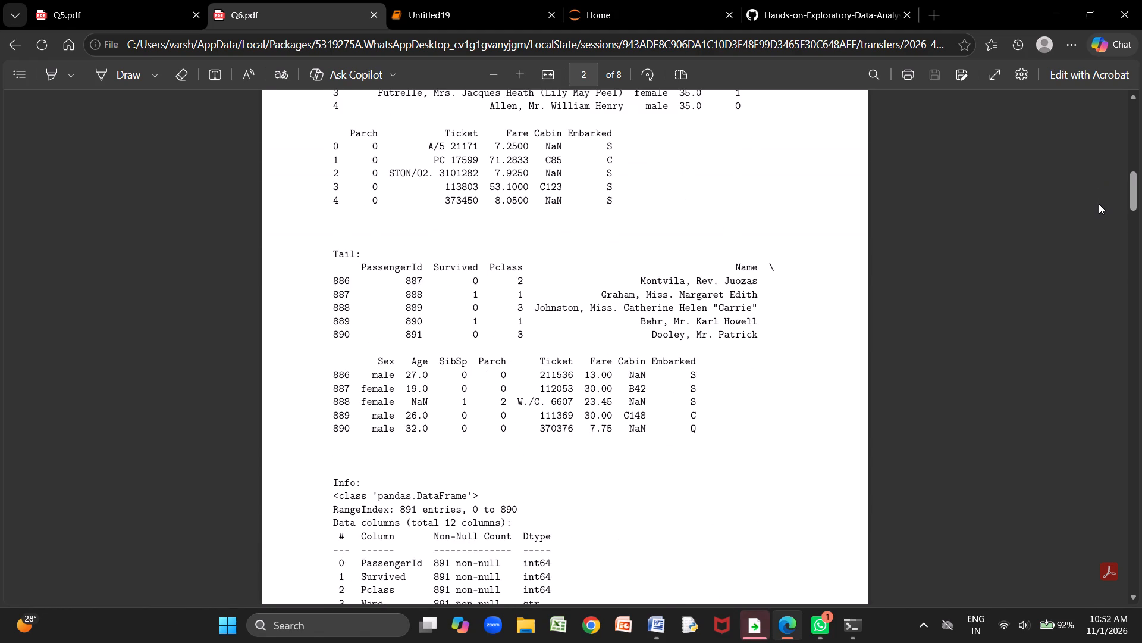
left_click(1134, 201)
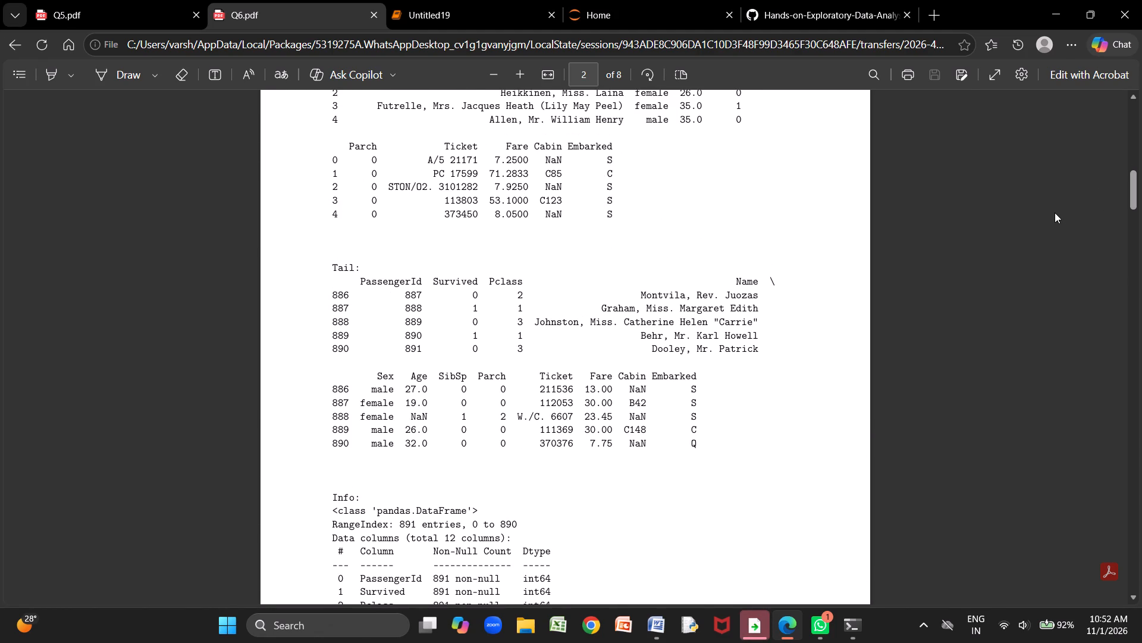
key("ctrl+minus")
key("ctrl+minus")
left_click(1137, 211)
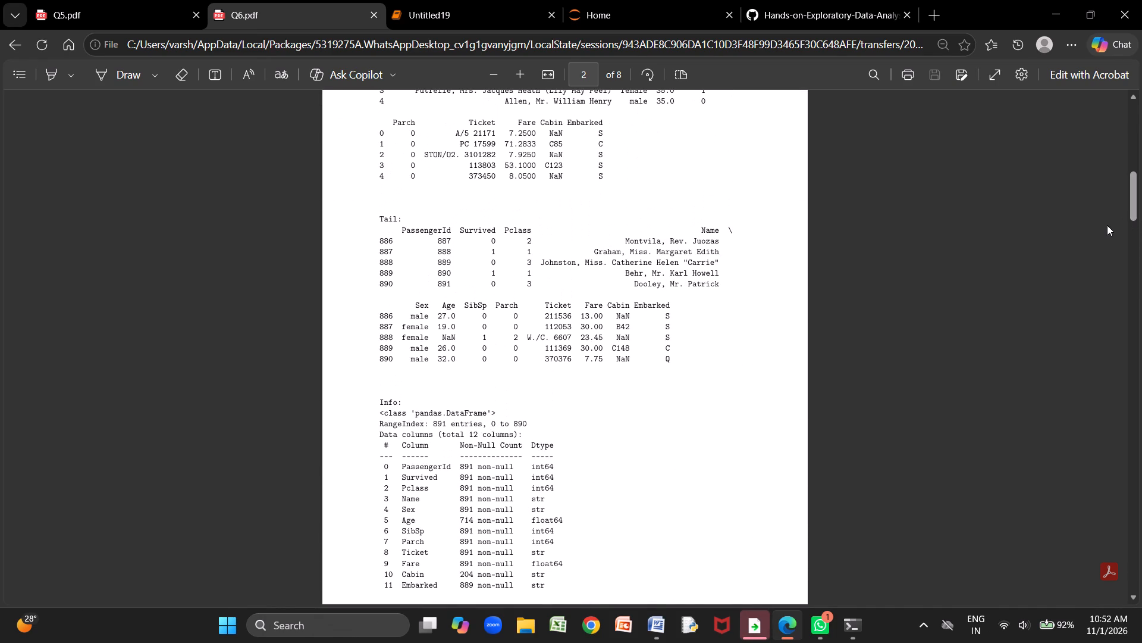
key("ctrl+minus")
left_click(1132, 213)
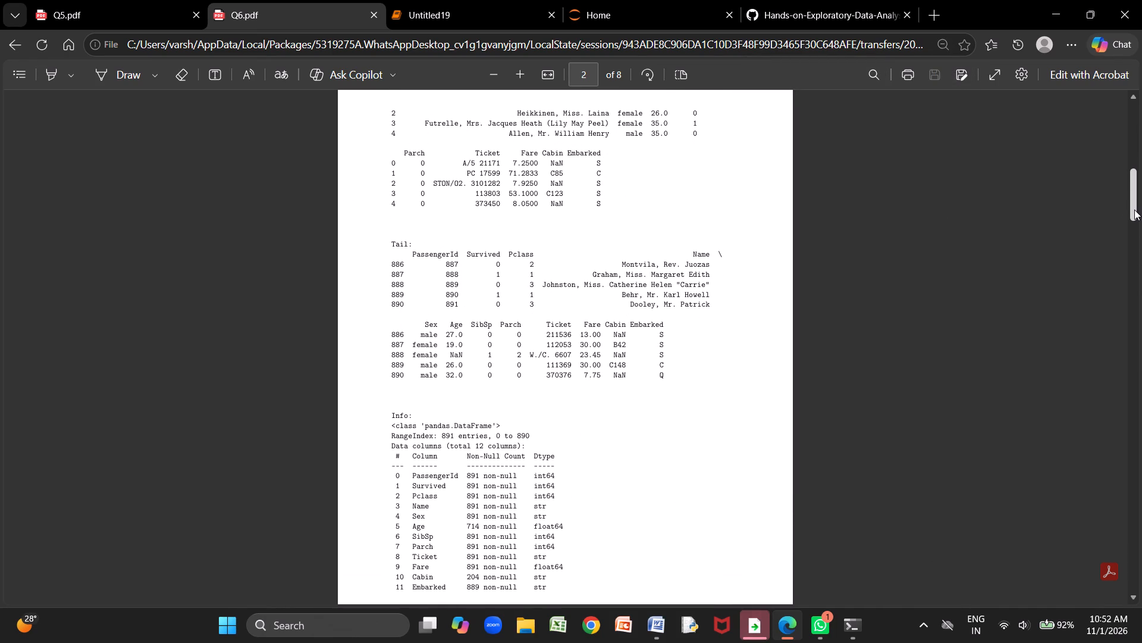
key("shift+super+s")
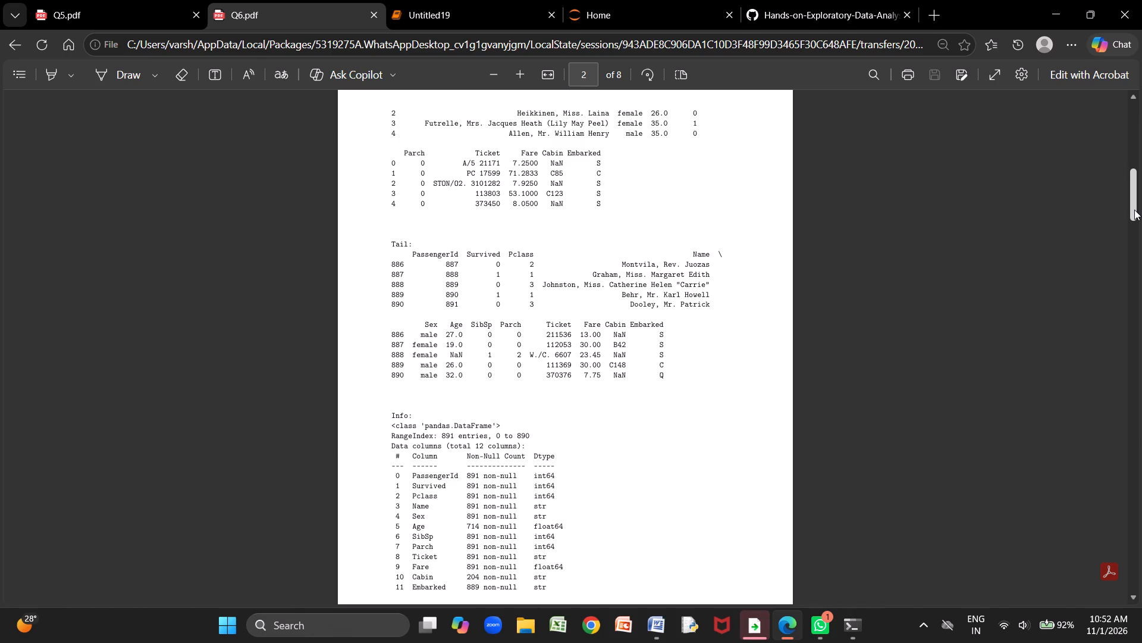
left_click_drag(356, 98, 789, 485)
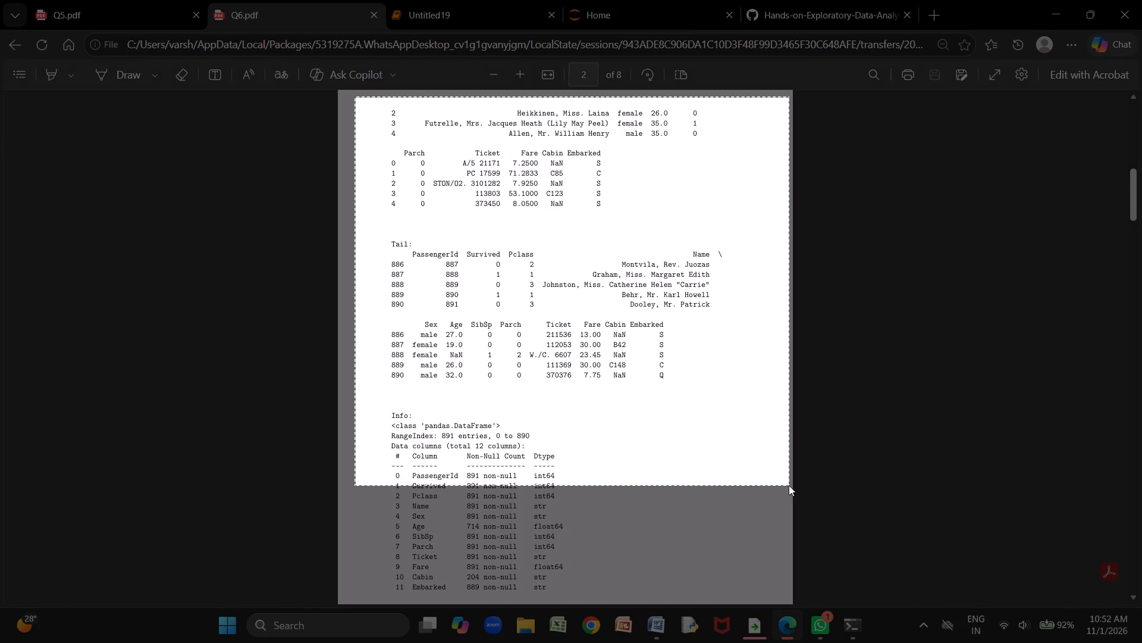
left_click_drag(789, 485, 766, 601)
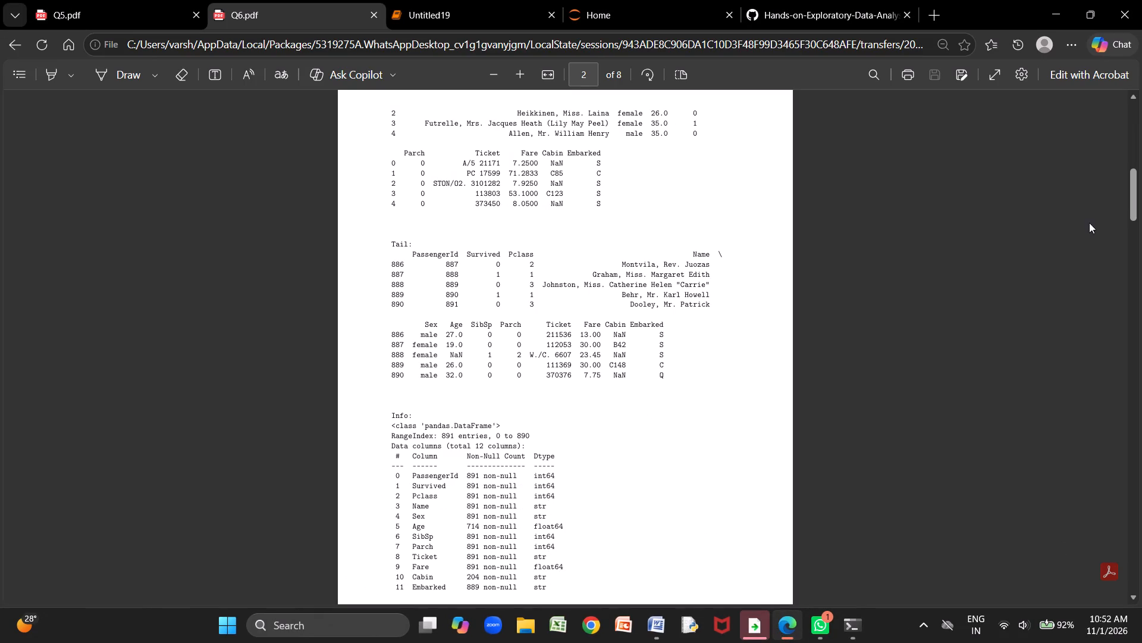
Bring the numerical and categorical statistics on page 3 of Q6.pdf into view.
left_click_drag(1136, 193, 1141, 245)
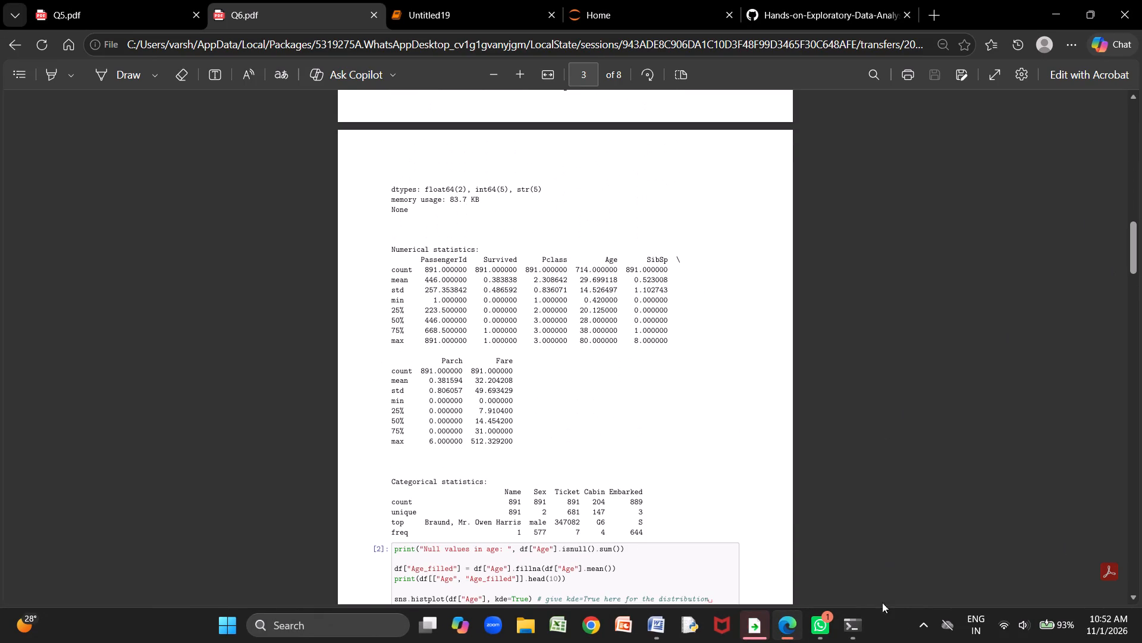
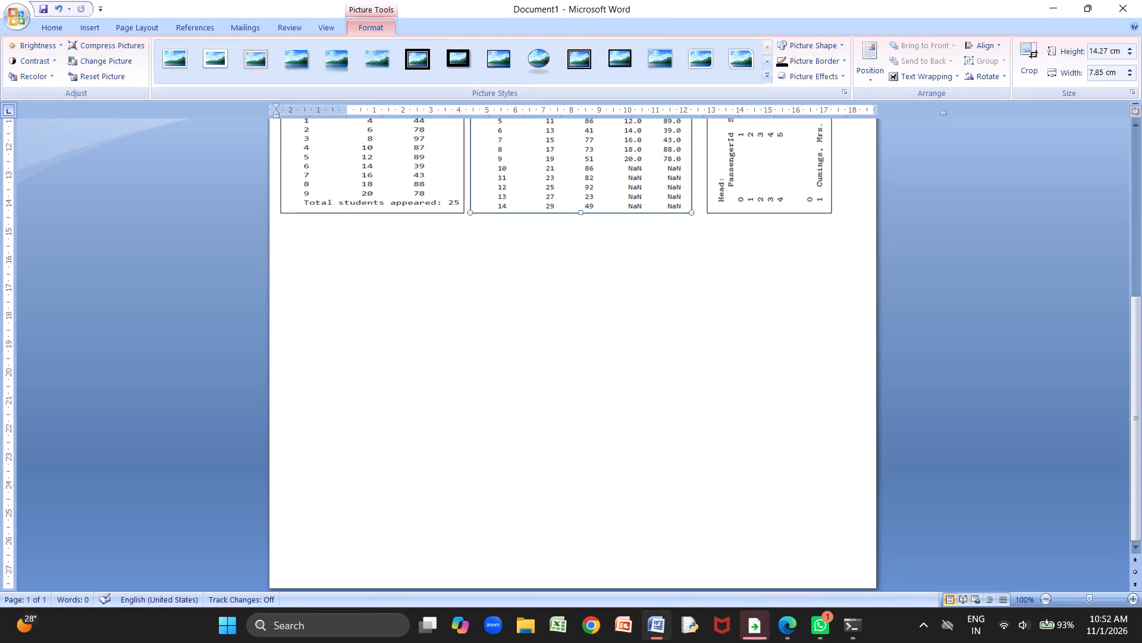
Paste the captured page 2 snip into Document1 and shrink it to about 6.42 cm high by 5.24 cm wide.
right_click(650, 467)
left_click(711, 310)
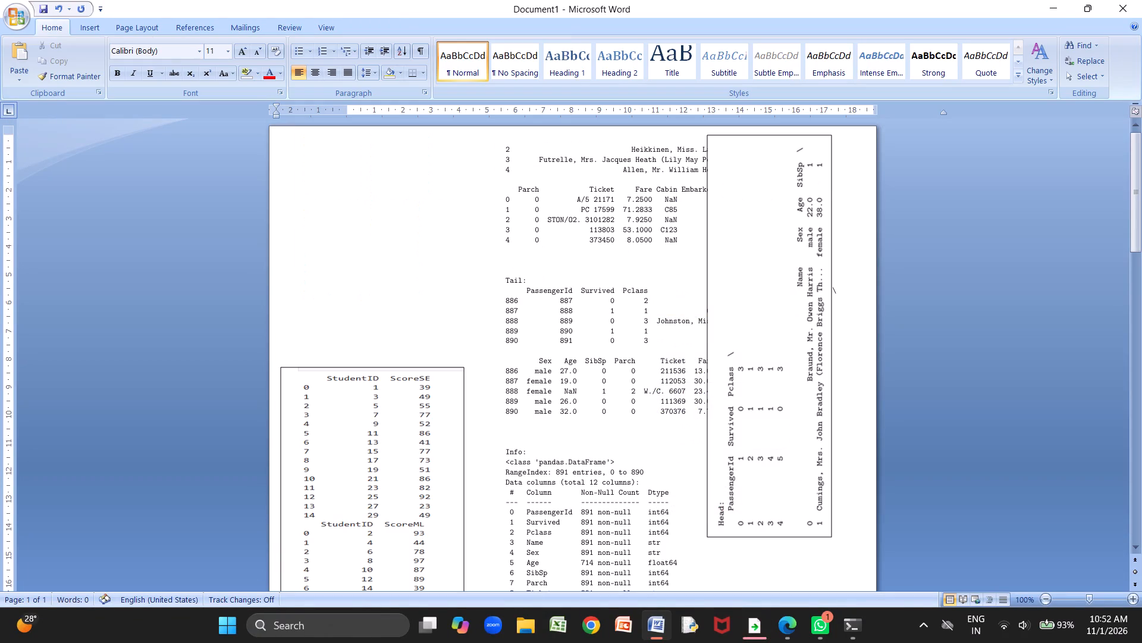
left_click_drag(1141, 222, 1131, 407)
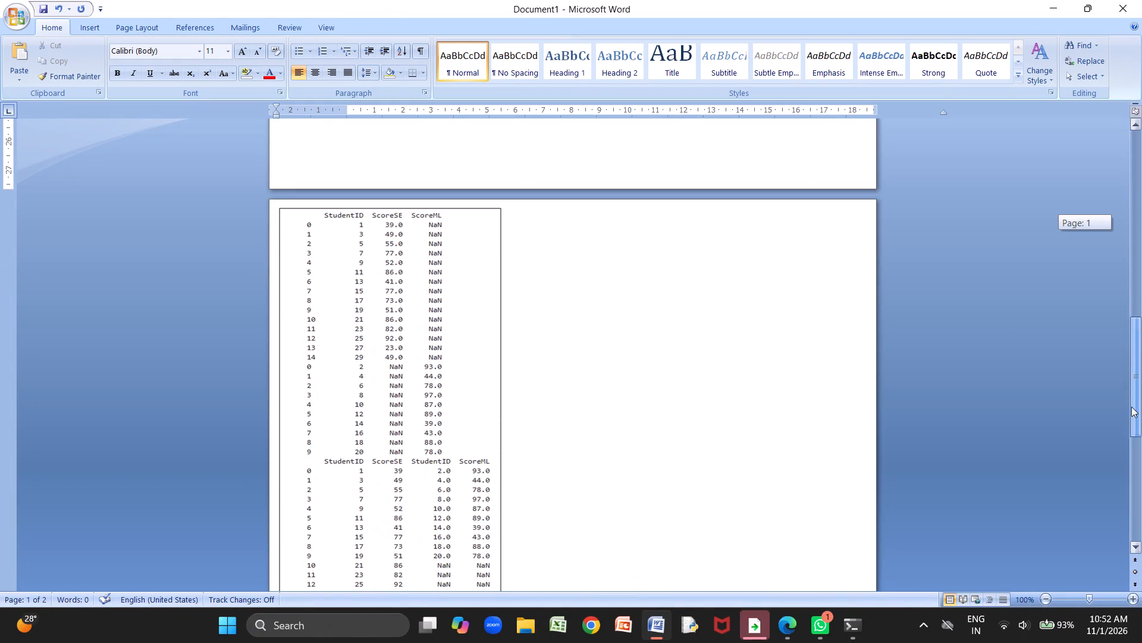
left_click_drag(1131, 407, 1113, 176)
left_click(567, 434)
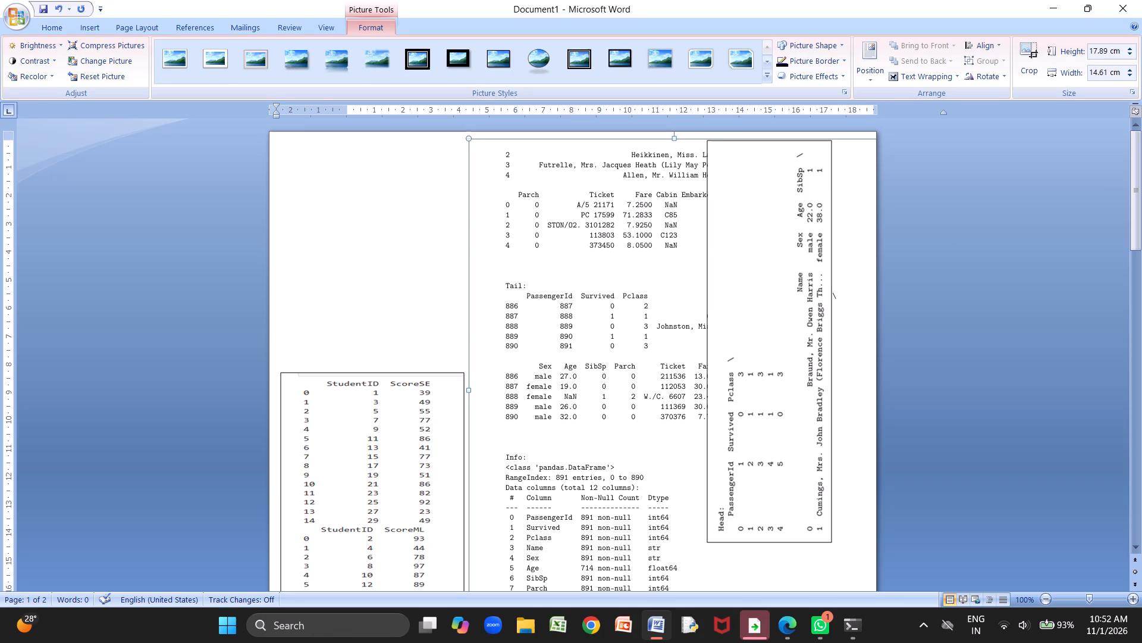
left_click_drag(469, 138, 724, 642)
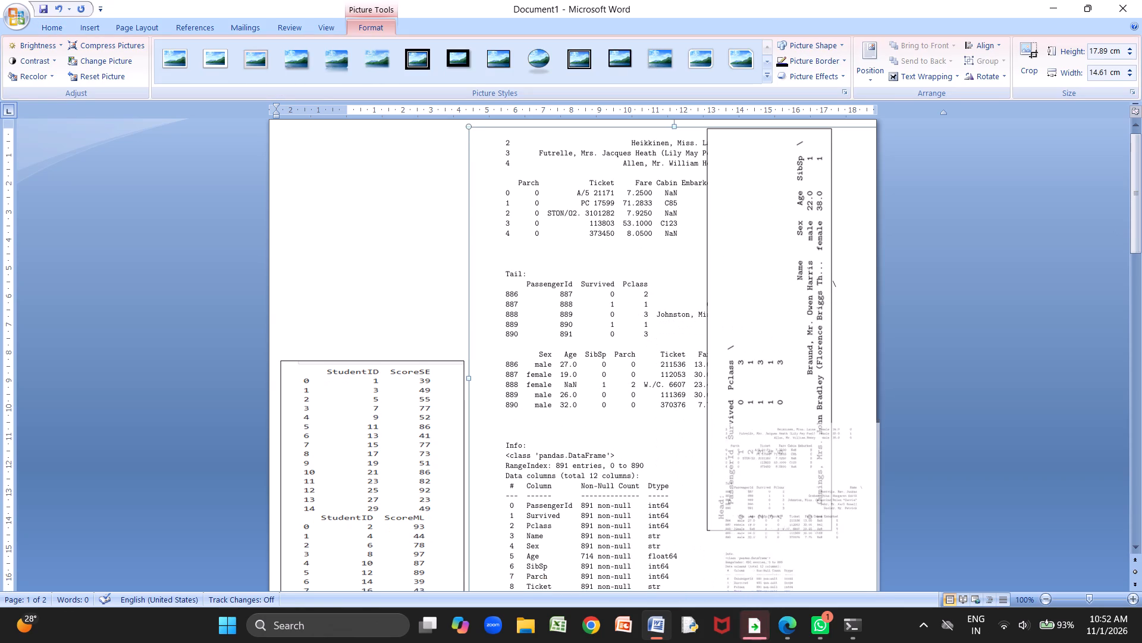
left_click_drag(724, 642, 732, 491)
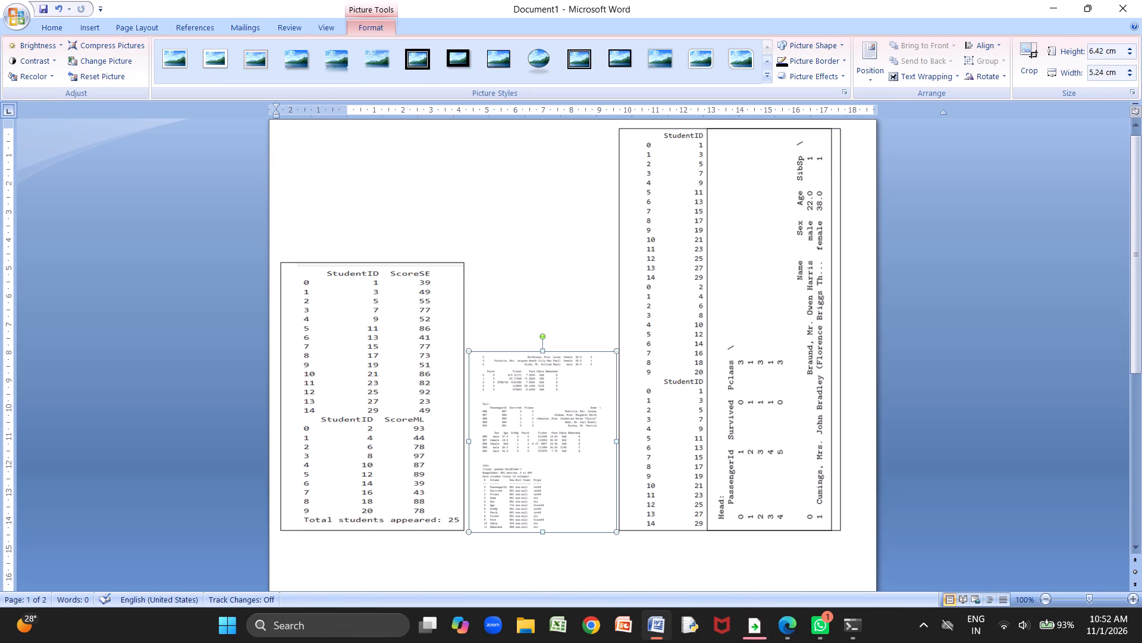
left_click(548, 473)
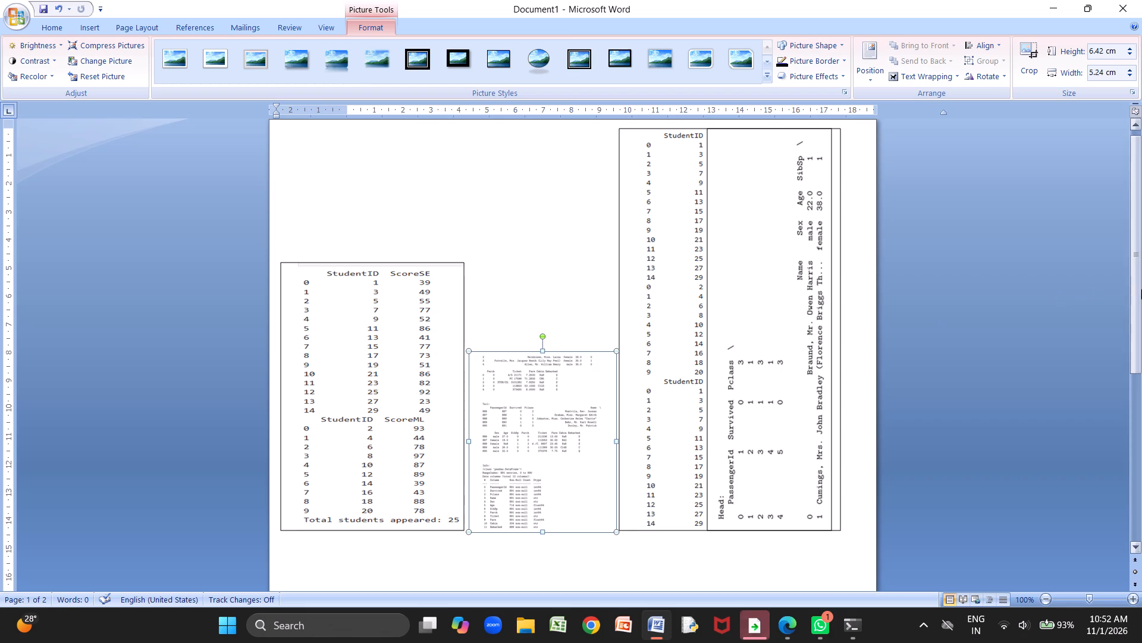
Set the pasted Head/Tail/Info picture to In Front of Text and move it into the free space below the left score picture.
left_click_drag(1141, 290, 1139, 410)
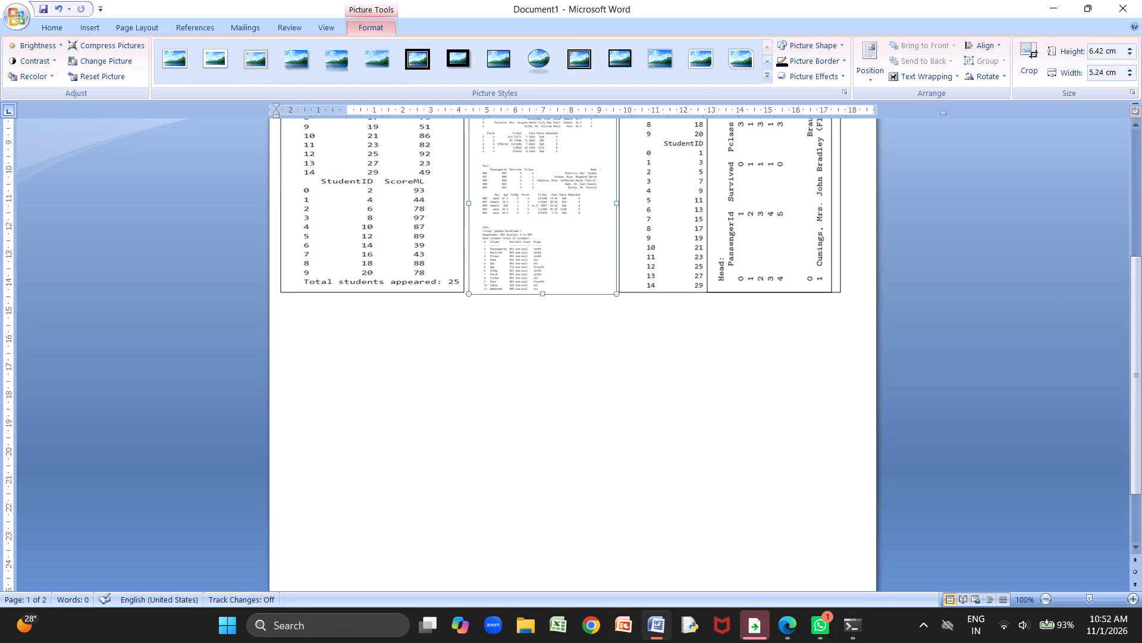
left_click(559, 241)
left_click(909, 74)
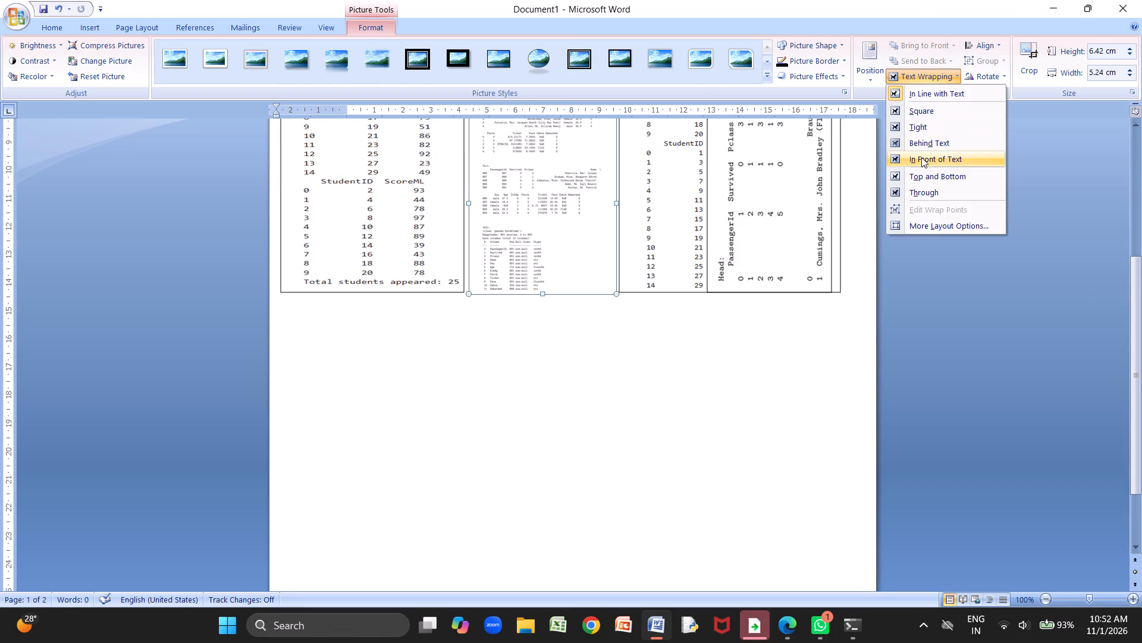
left_click(921, 160)
left_click_drag(532, 222, 338, 426)
Enlarge the Head/Tail/Info picture to about 13.46 cm high by 10.17 cm wide, positioned directly beneath the score pictures.
left_click_drag(425, 499, 560, 526)
left_click_drag(1141, 342, 1141, 438)
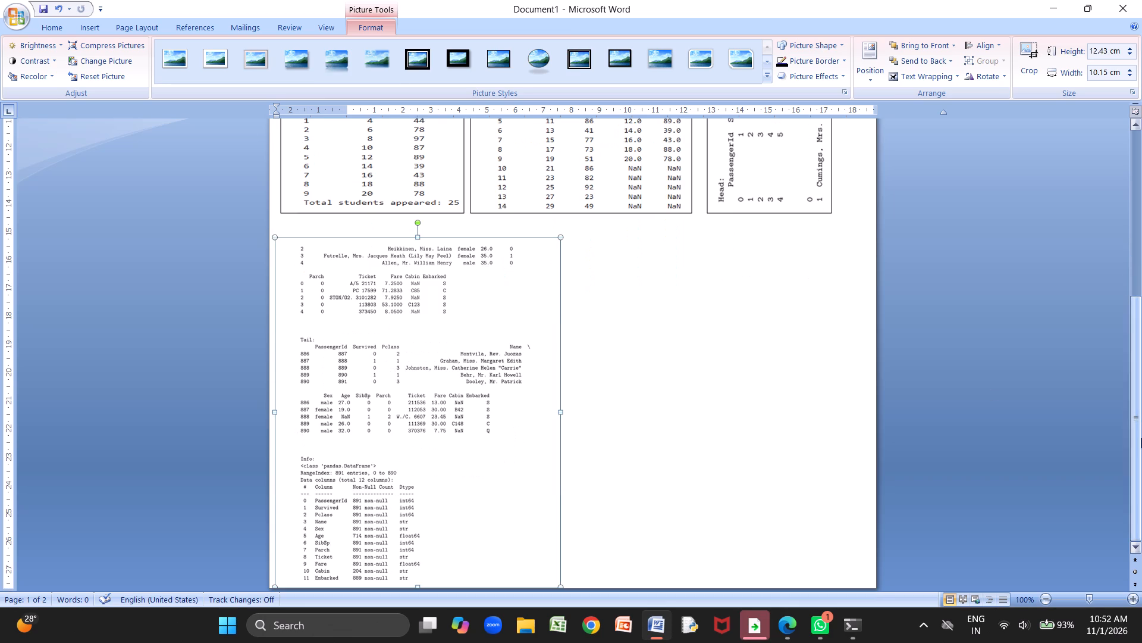
left_click_drag(468, 525, 468, 506)
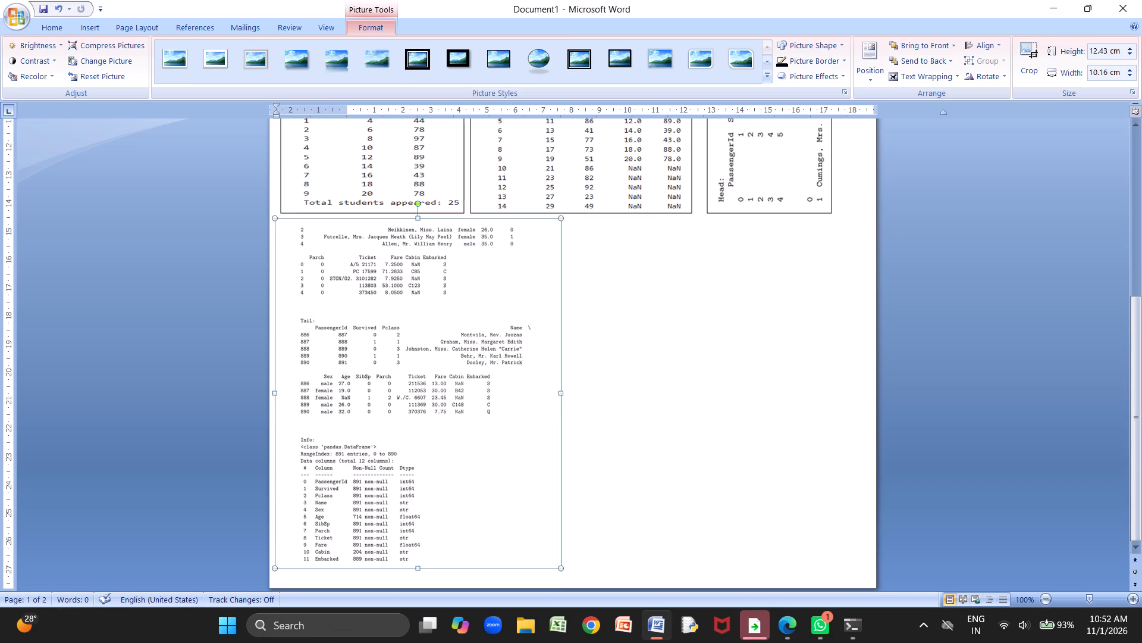
left_click_drag(420, 569, 419, 587)
left_click_drag(502, 408, 503, 399)
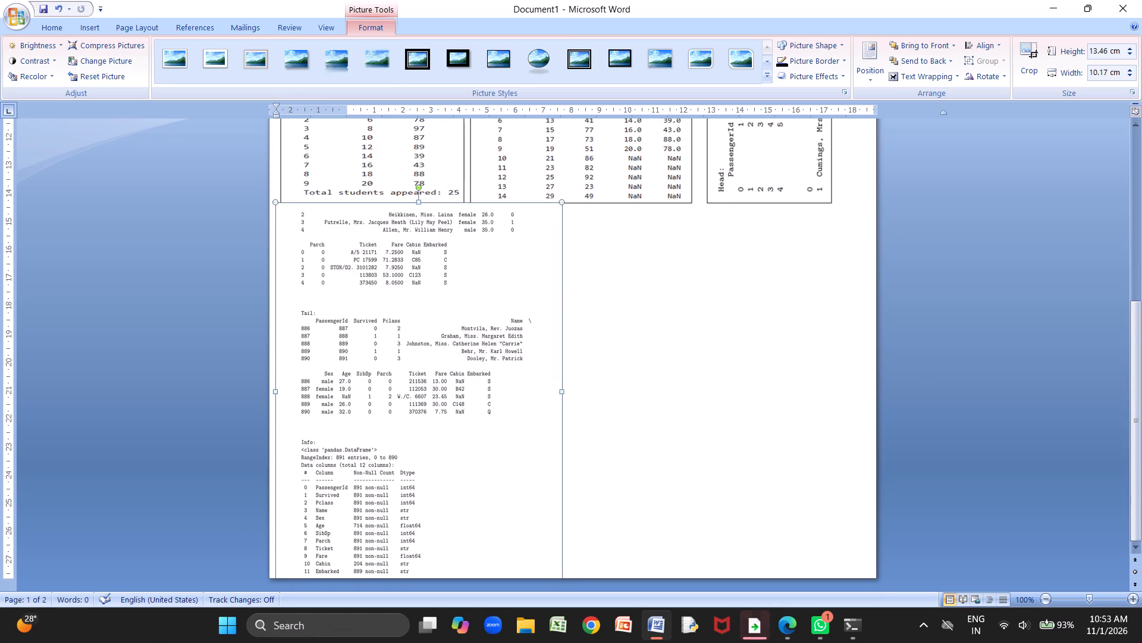
Set the "Total students appeared" score picture to In Front of Text and place it between the merged score table and the rotated Head picture.
left_click_drag(1141, 339, 1137, 155)
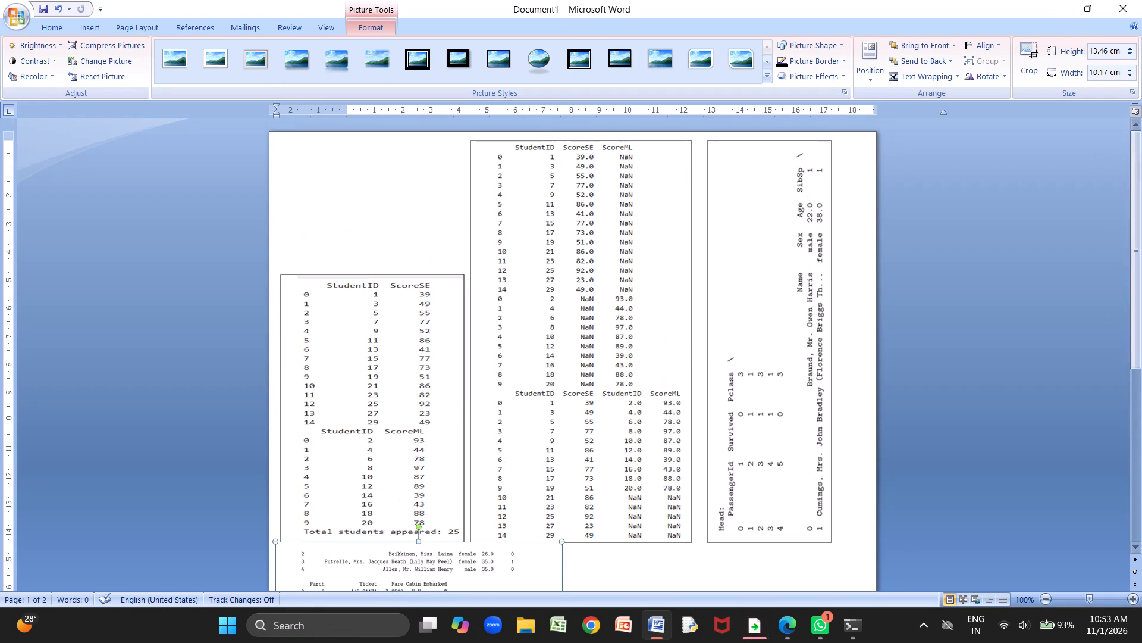
left_click(415, 323)
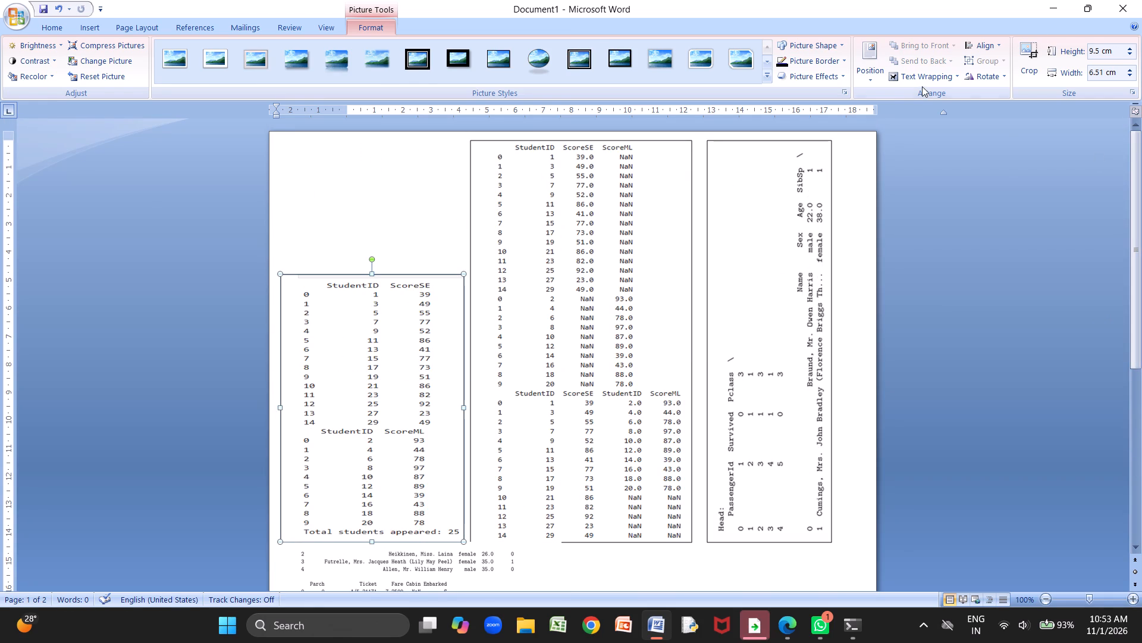
left_click(912, 80)
left_click(929, 154)
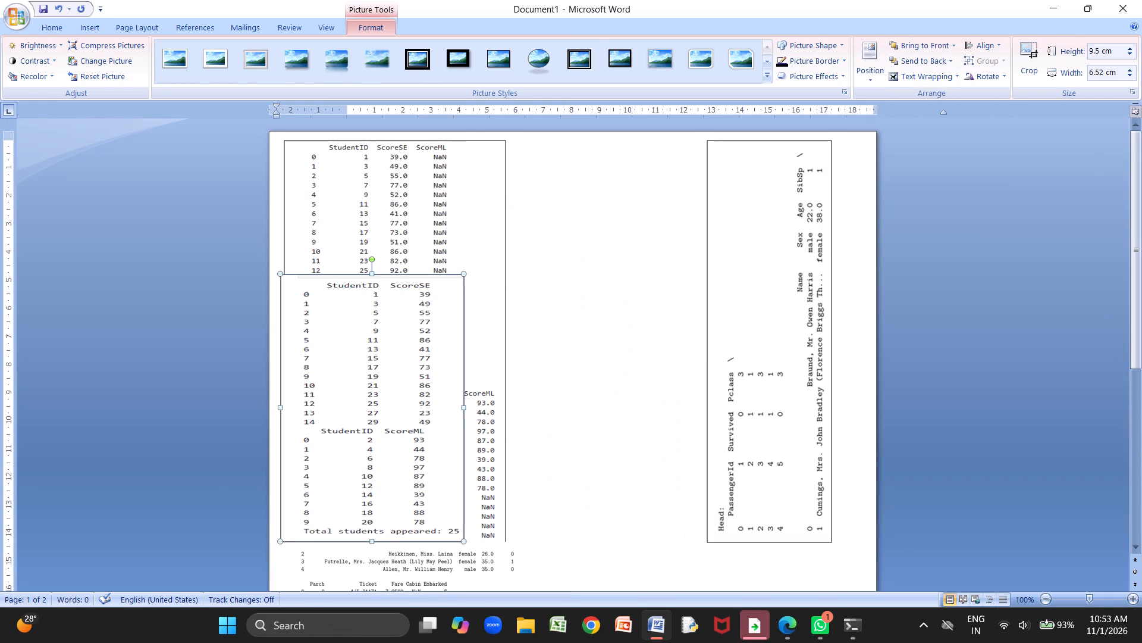
left_click_drag(440, 329, 674, 201)
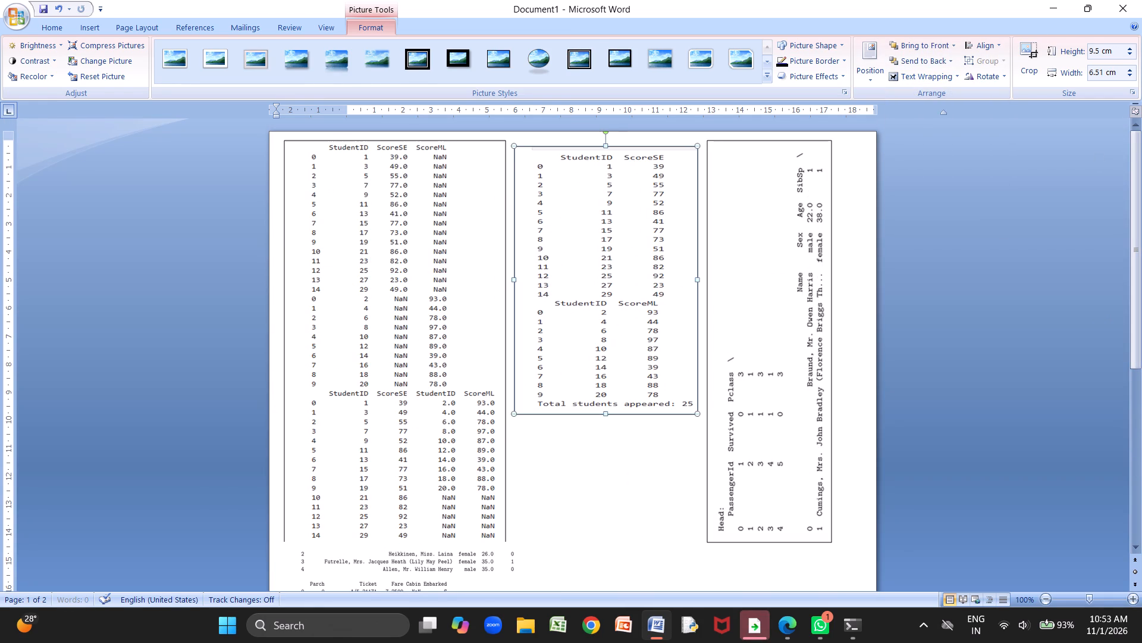
left_click(475, 428)
left_click(623, 332)
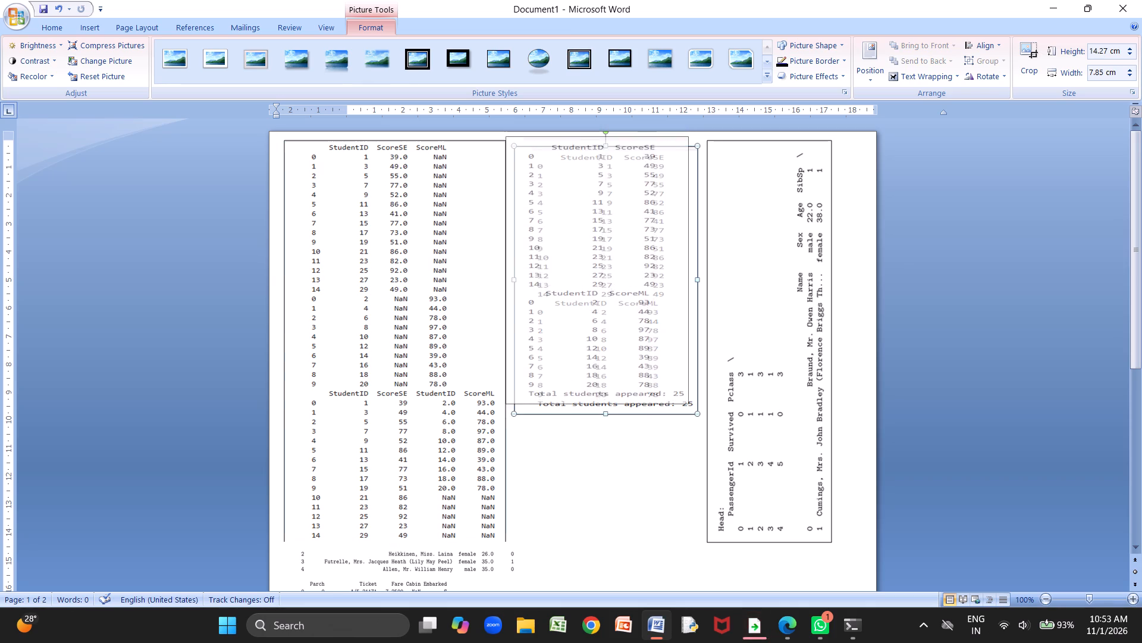
Shorten the rotated Head picture to about 13.37 cm and shift it slightly toward the page's top right corner.
left_click(755, 345)
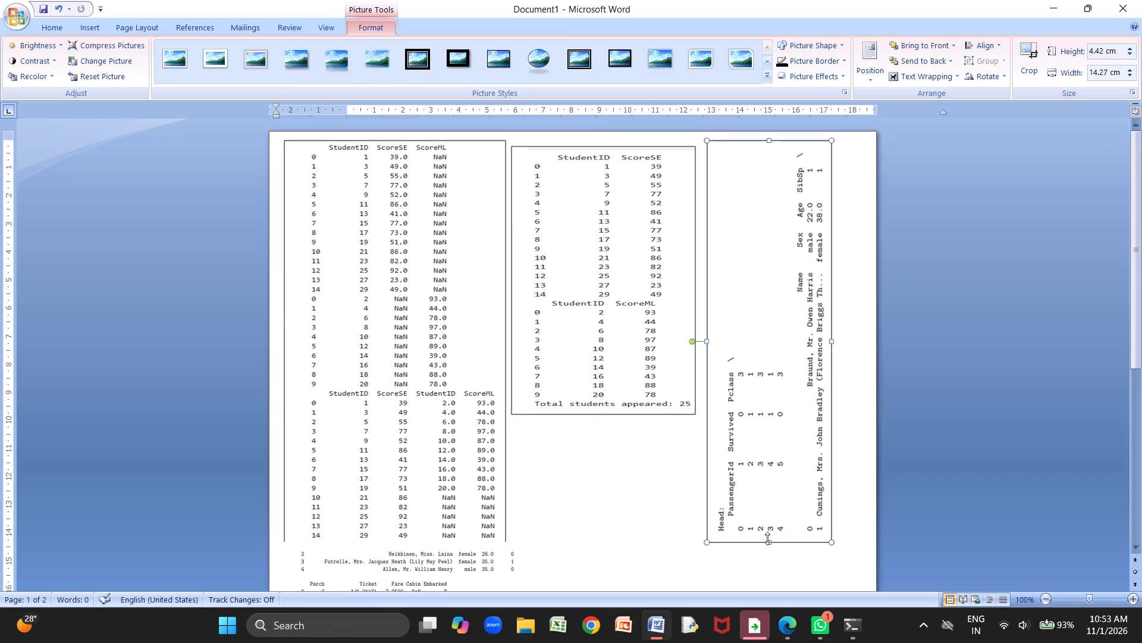
left_click_drag(768, 542, 768, 517)
left_click_drag(790, 447, 804, 441)
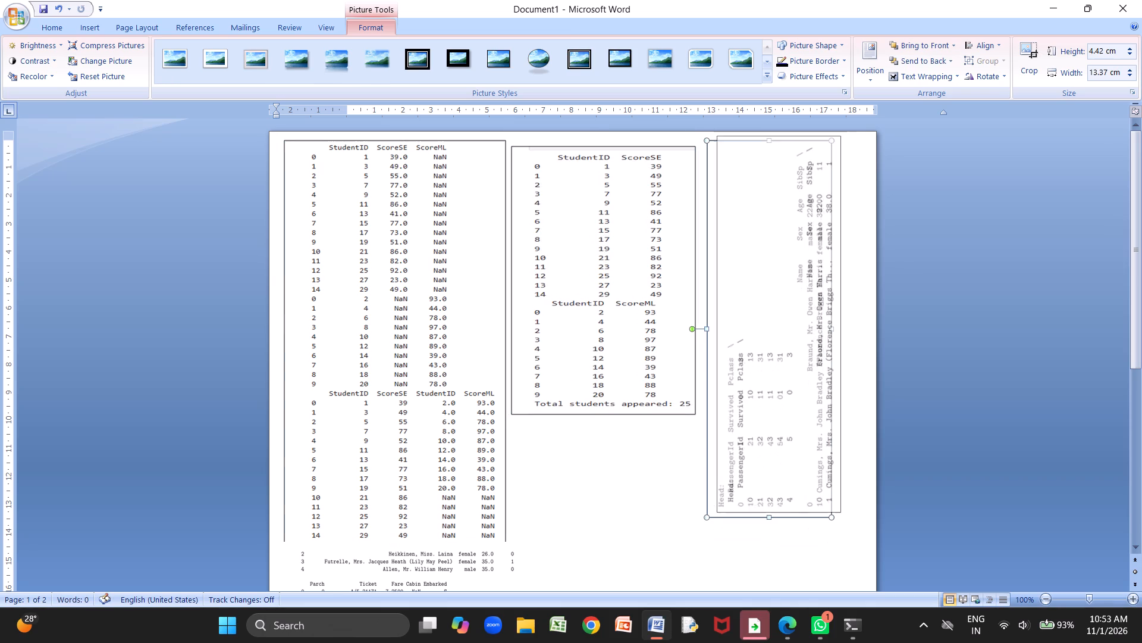
left_click_drag(804, 441, 804, 440)
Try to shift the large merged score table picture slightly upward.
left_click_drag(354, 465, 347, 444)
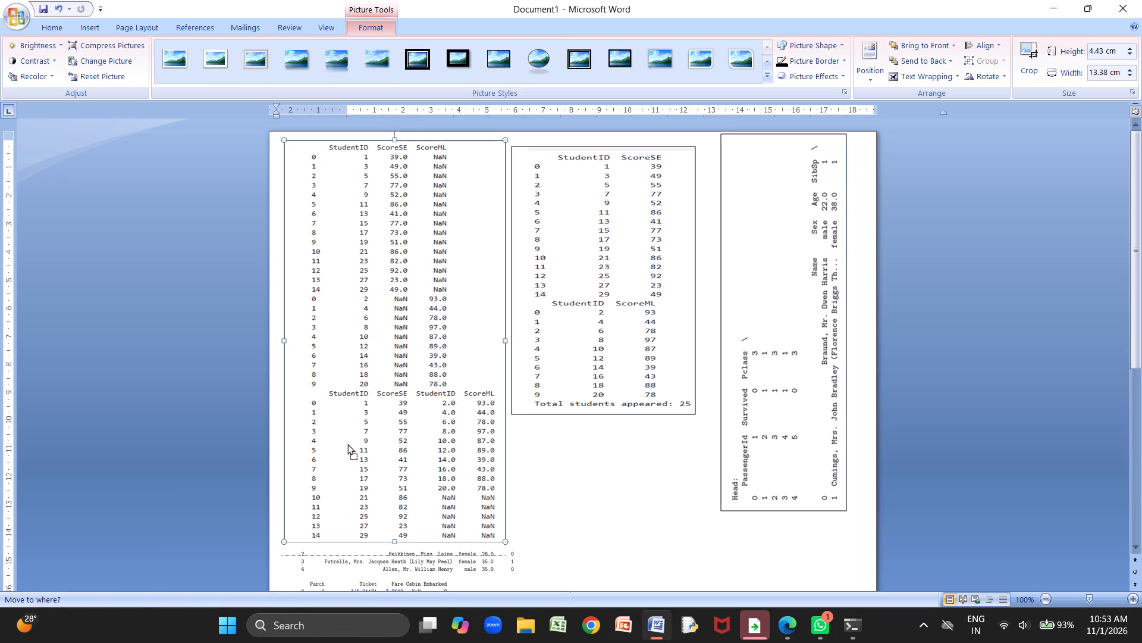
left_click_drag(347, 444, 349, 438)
Move the Head/Tail/Info picture to the page's lower right area and enlarge it to about 14.03 cm high by 10.62 cm wide.
left_click_drag(1141, 323, 1137, 461)
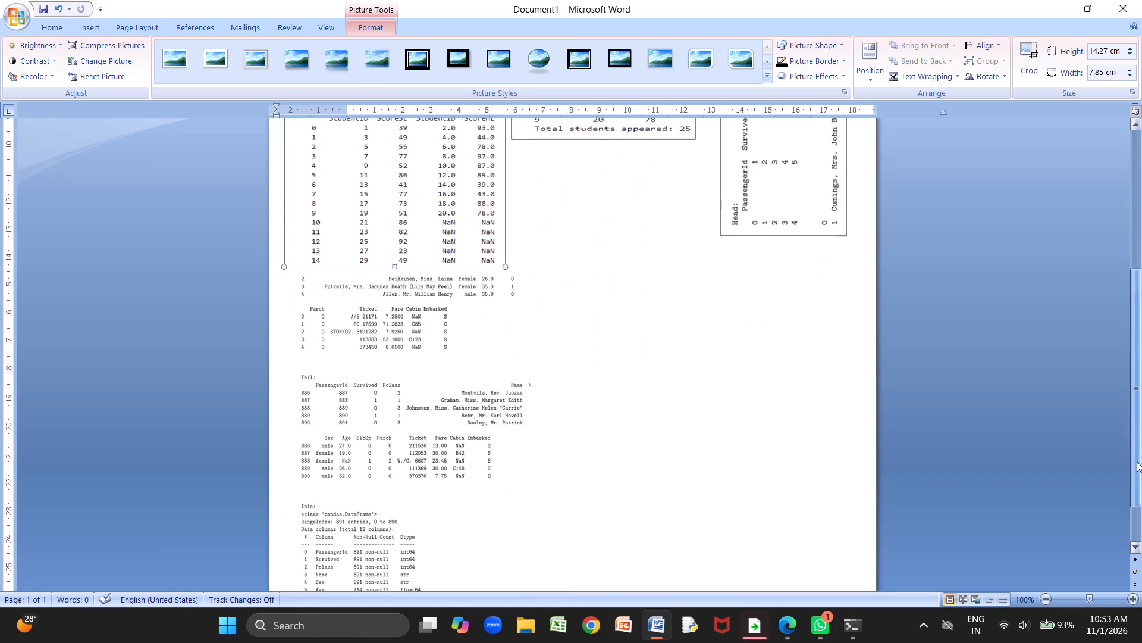
left_click_drag(1137, 461, 1089, 560)
left_click_drag(411, 539, 611, 513)
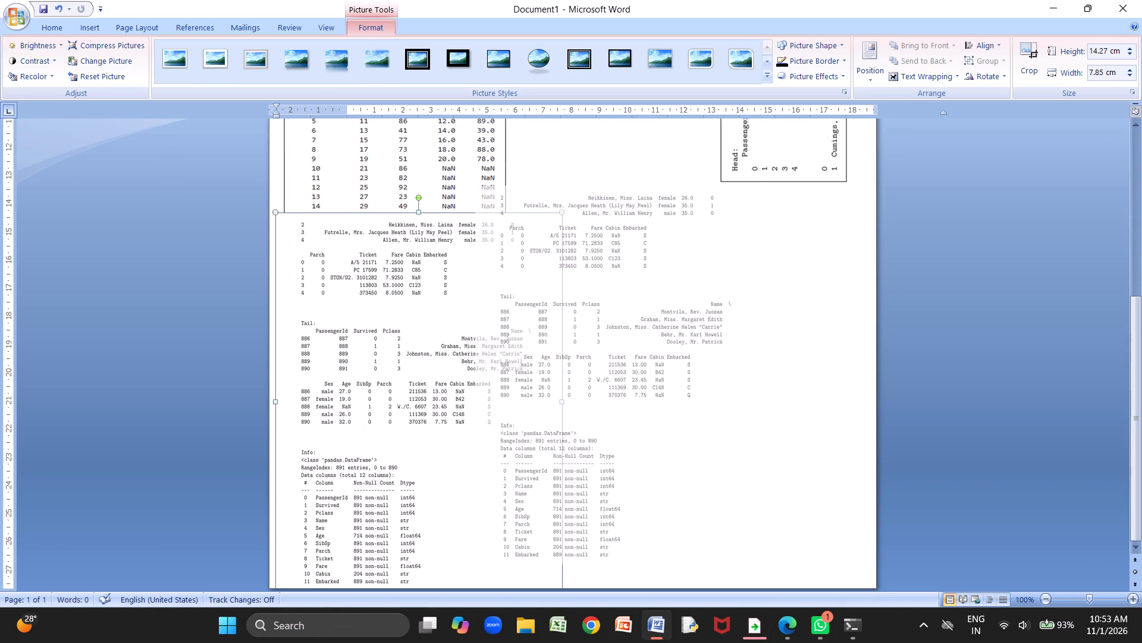
left_click_drag(611, 513, 616, 515)
left_click_drag(643, 427, 728, 429)
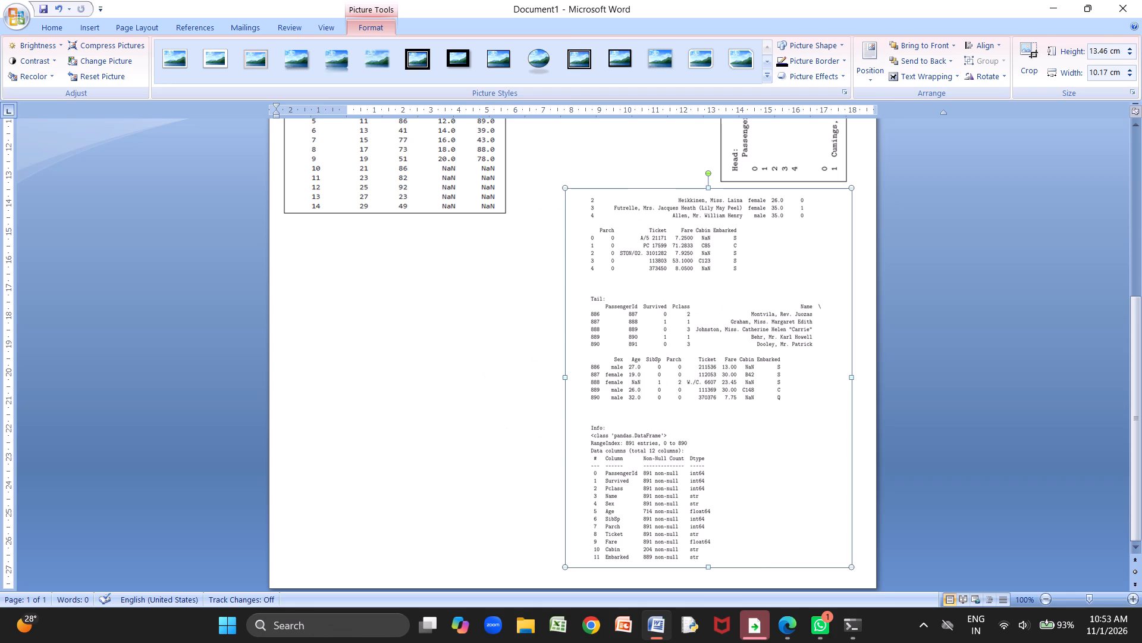
left_click_drag(566, 190, 553, 194)
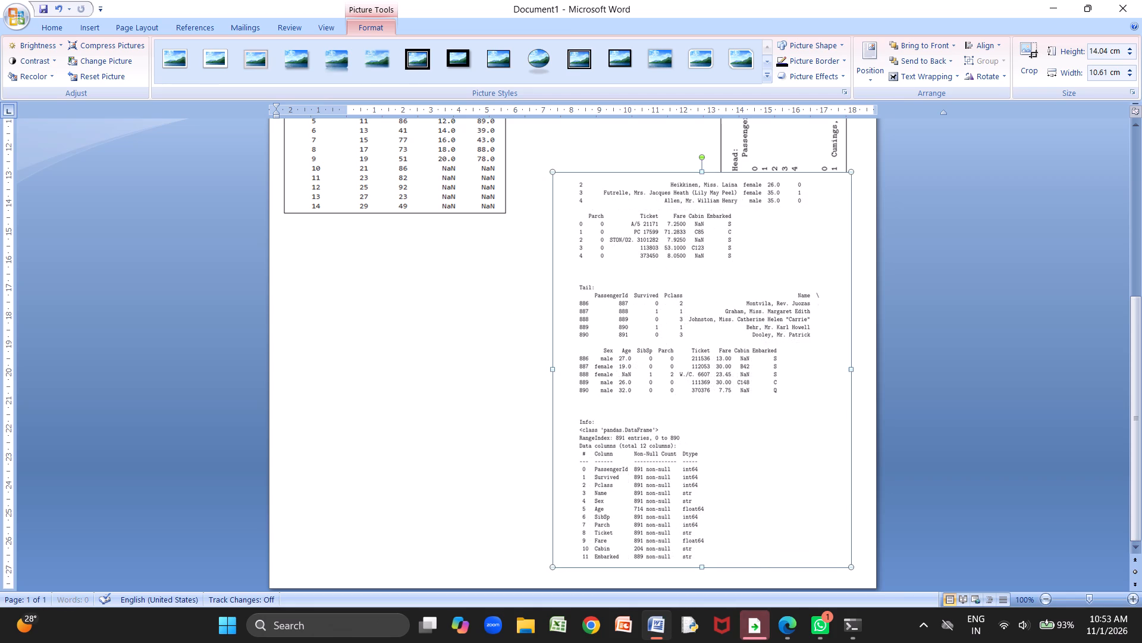
left_click_drag(648, 238, 610, 260)
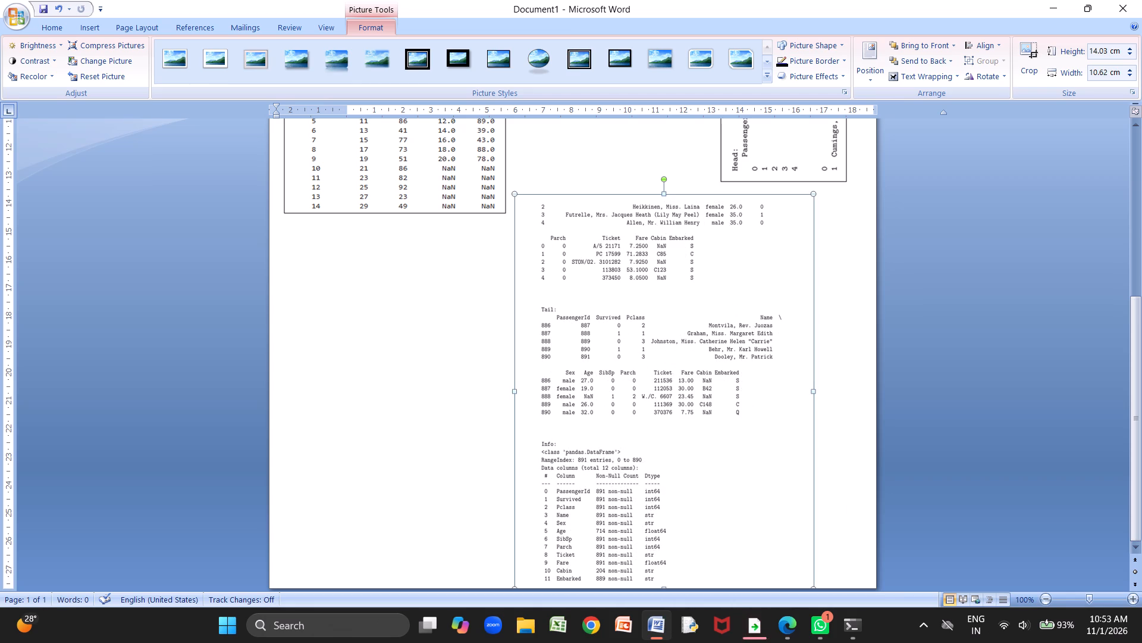
Crop both sides of the Head/Tail/Info picture to about 9.07 cm wide and move it left, close to the merged score table.
left_click(1025, 48)
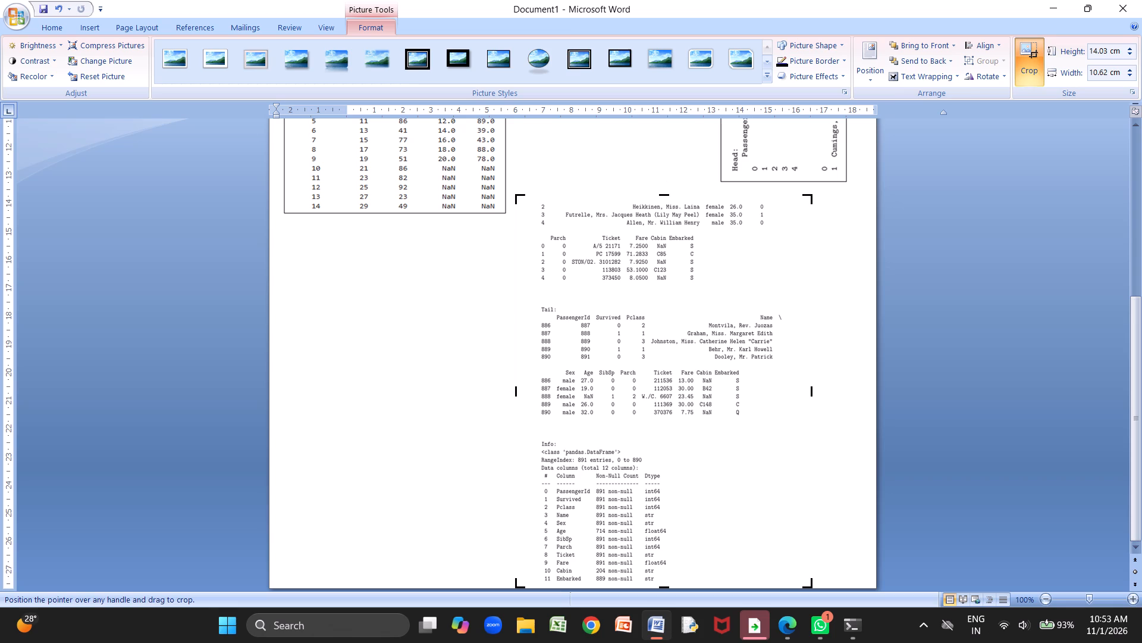
left_click_drag(516, 388, 532, 389)
left_click_drag(812, 389, 789, 395)
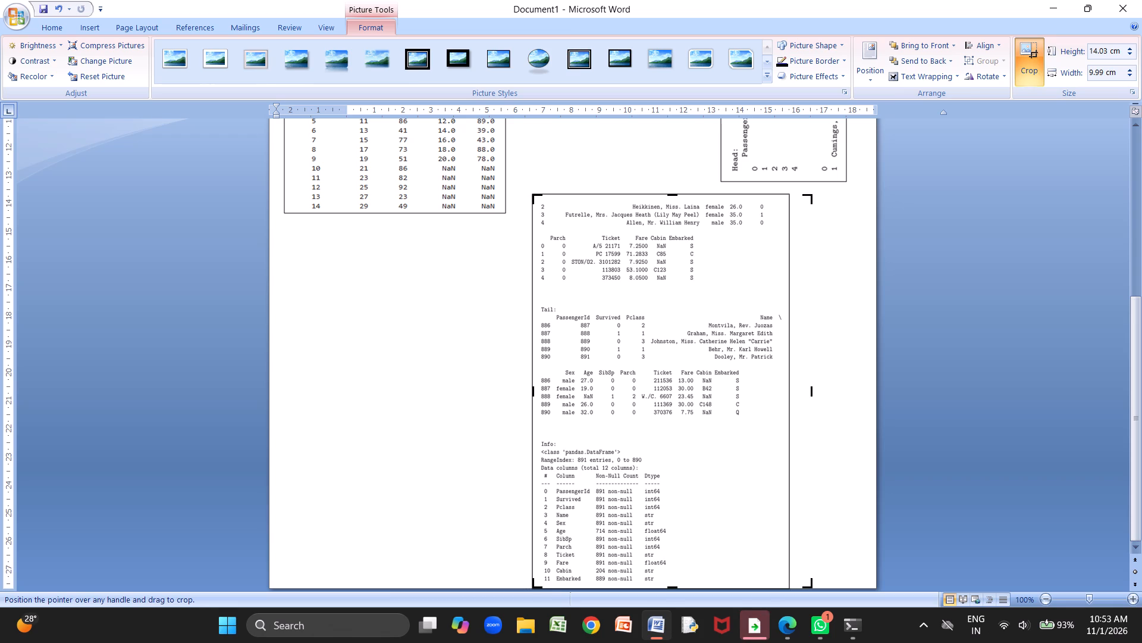
left_click_drag(789, 395, 787, 397)
left_click_drag(683, 371, 660, 370)
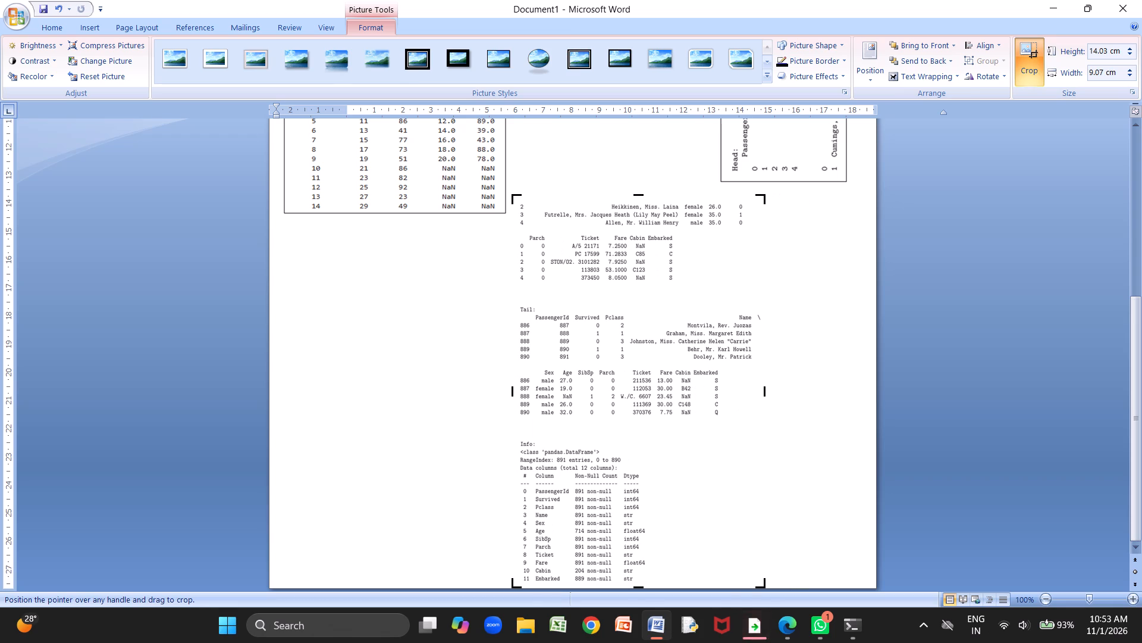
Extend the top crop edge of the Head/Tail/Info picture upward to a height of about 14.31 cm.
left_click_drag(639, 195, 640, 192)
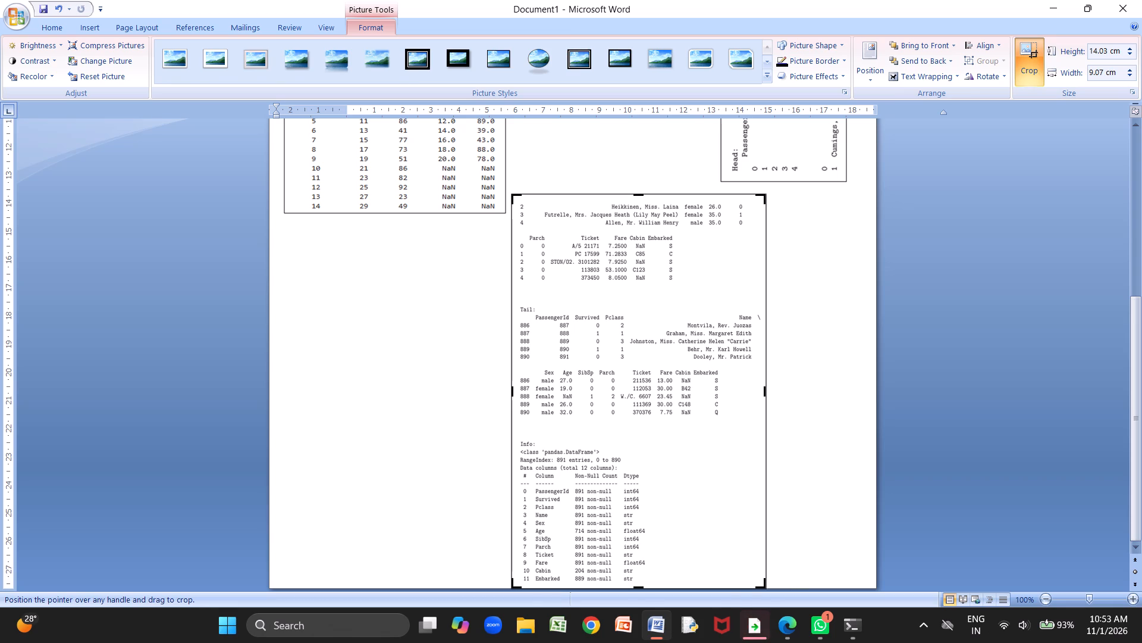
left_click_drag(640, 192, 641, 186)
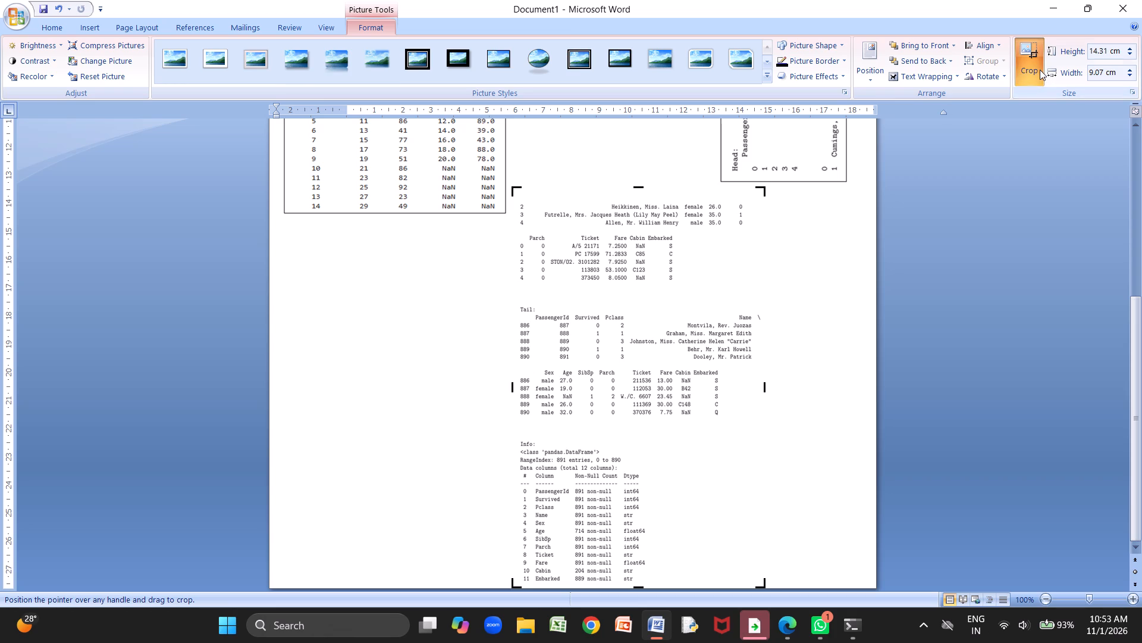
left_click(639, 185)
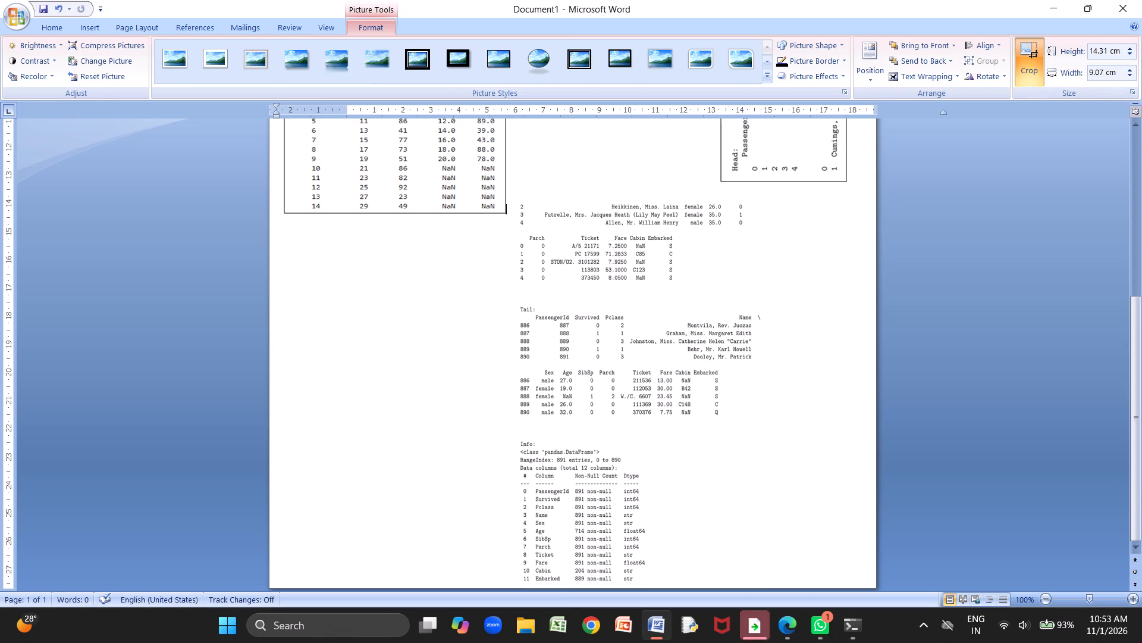
Crop the top of the Head/Tail/Info picture down to a height of about 14.01 cm.
left_click(668, 353)
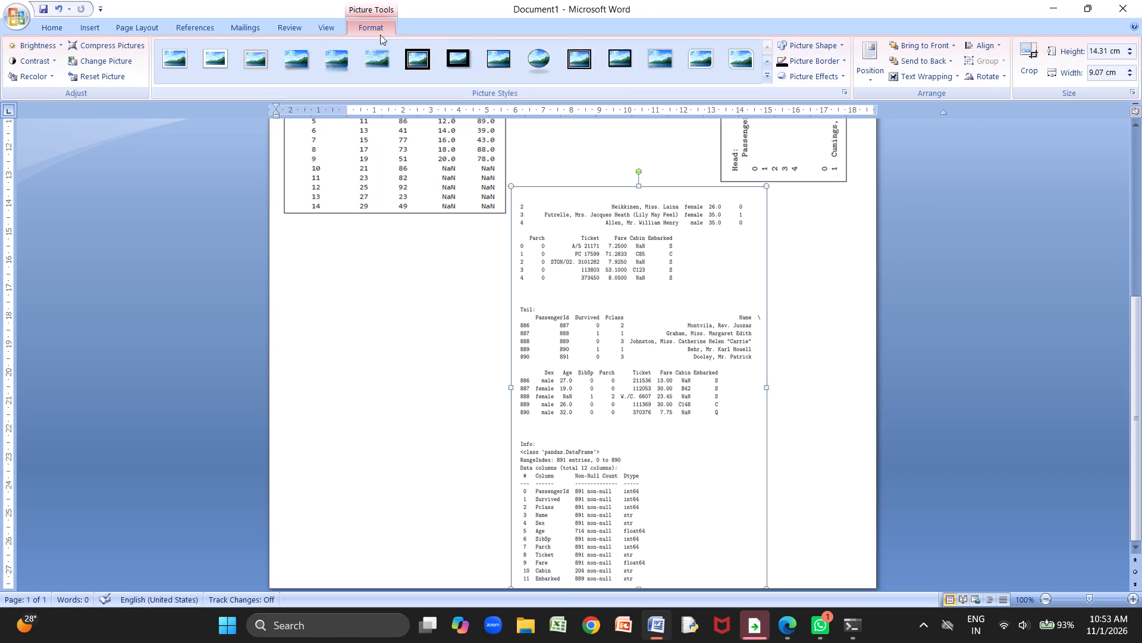
left_click(1019, 48)
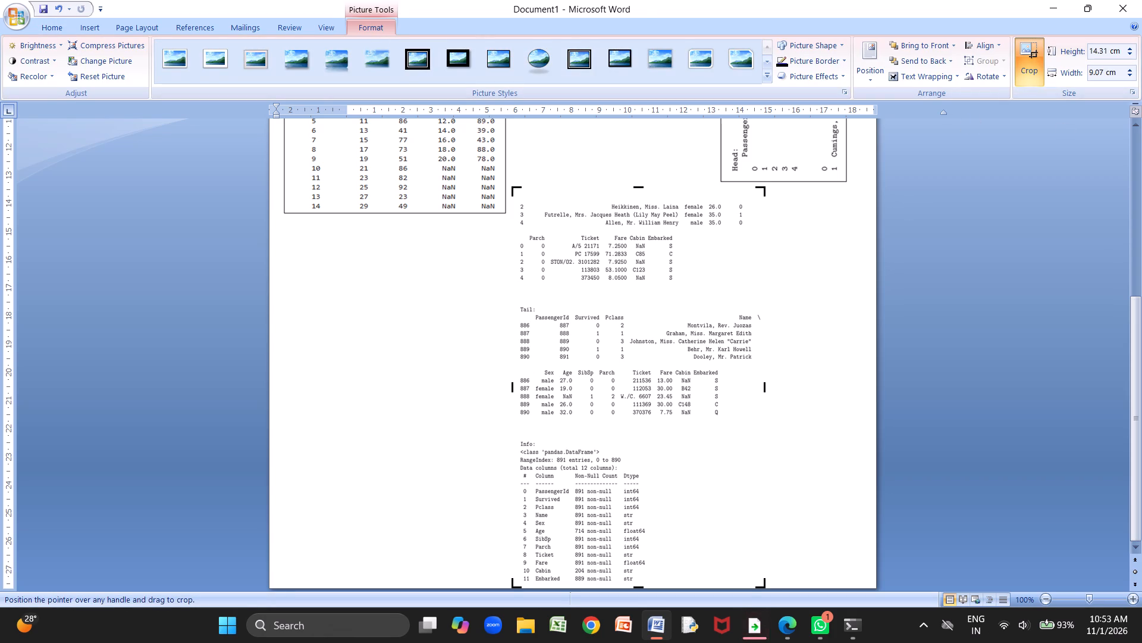
left_click_drag(638, 186, 639, 195)
left_click(1097, 348)
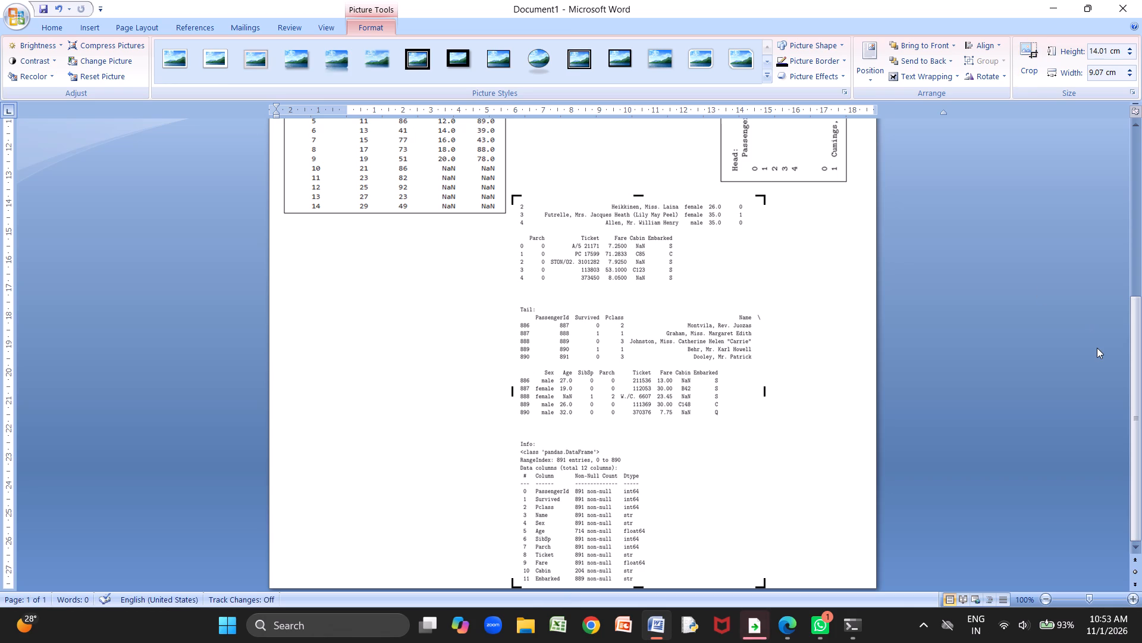
left_click(1012, 235)
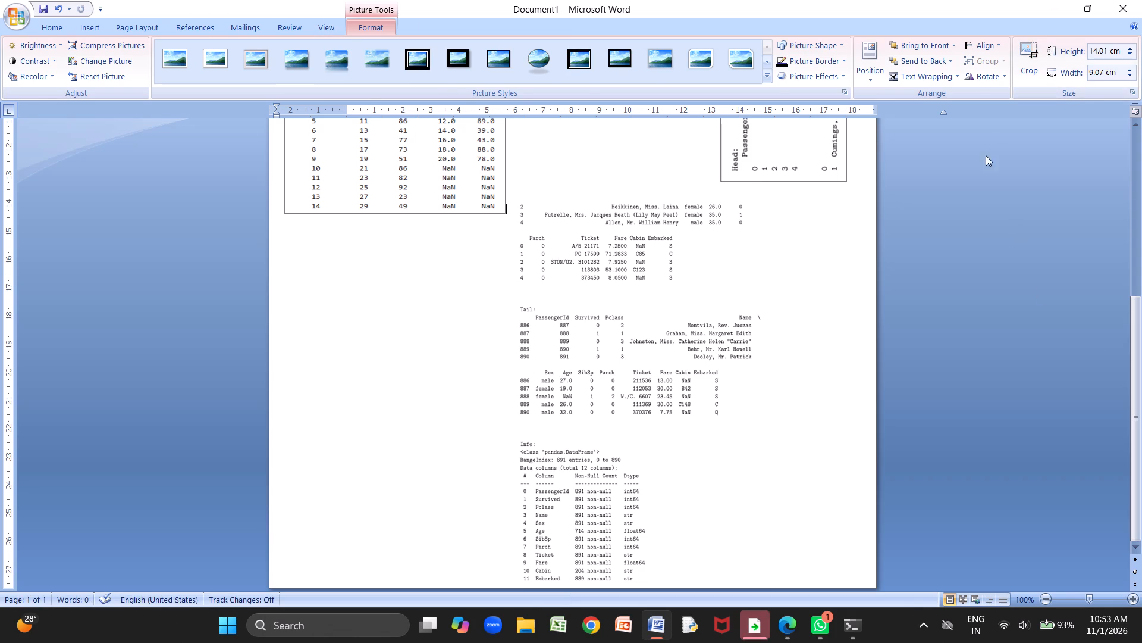
left_click(605, 367)
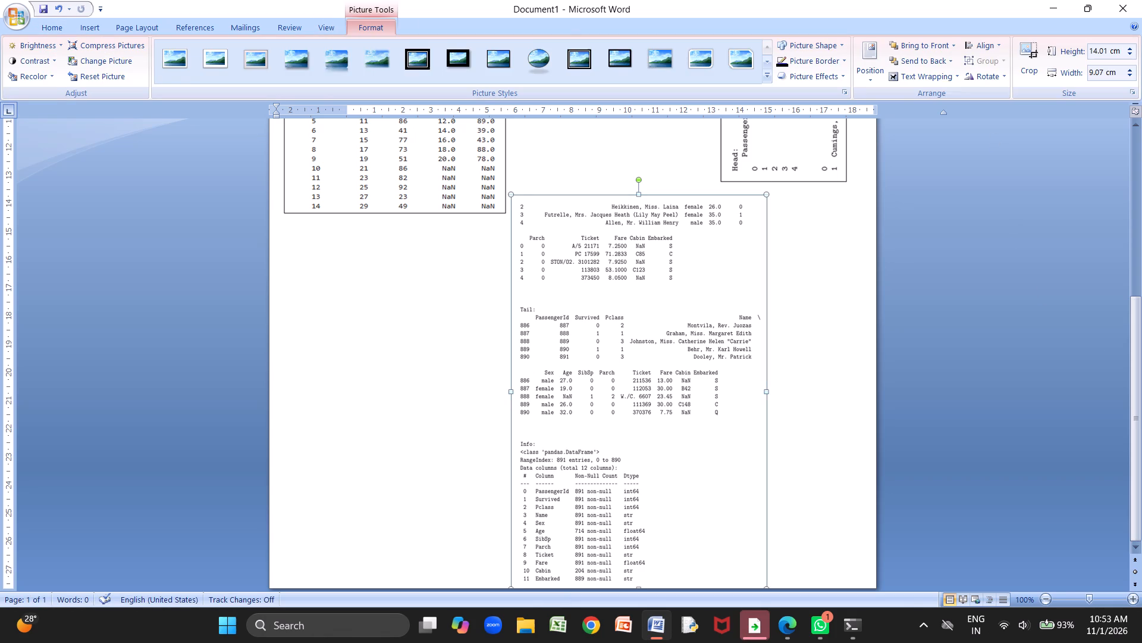
Enlarge the Head/Tail/Info picture to about 14.33 cm high by 10.74 cm wide, extending it to the merged score table's edge.
left_click(511, 197)
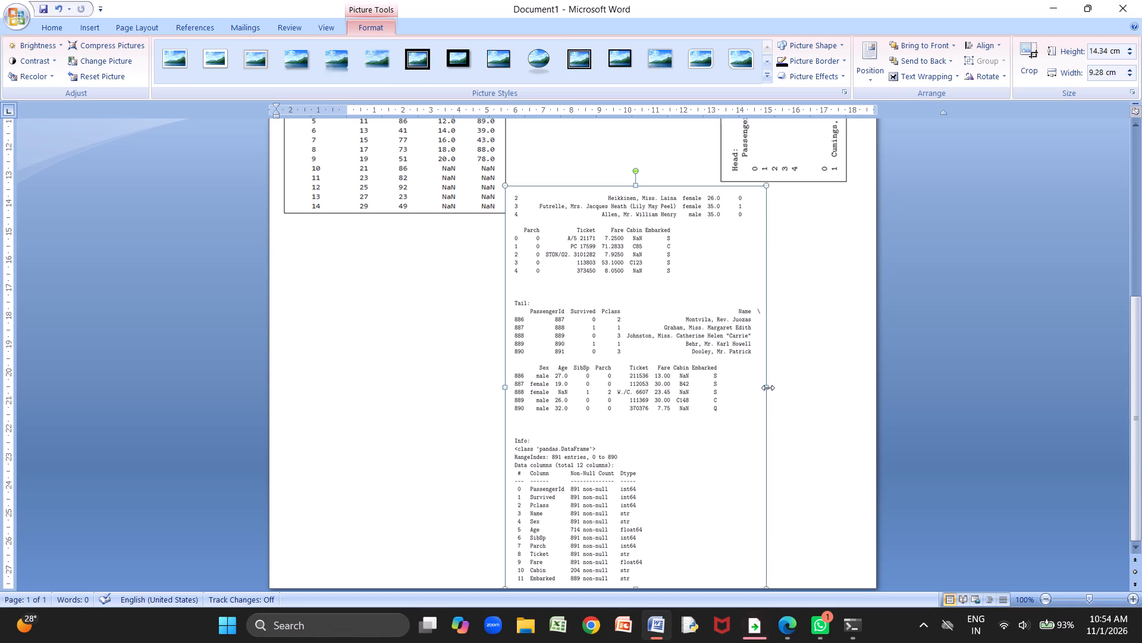
left_click_drag(765, 388, 807, 386)
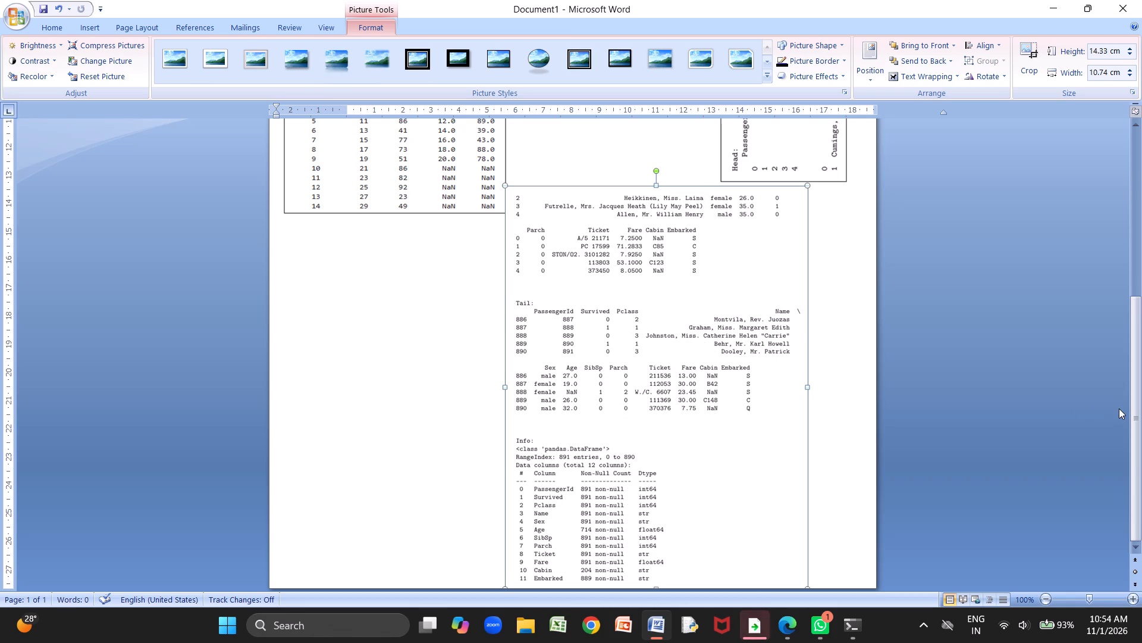
Insert blank lines at the end of the document text until it runs onto a second page.
left_click_drag(1137, 413, 1141, 527)
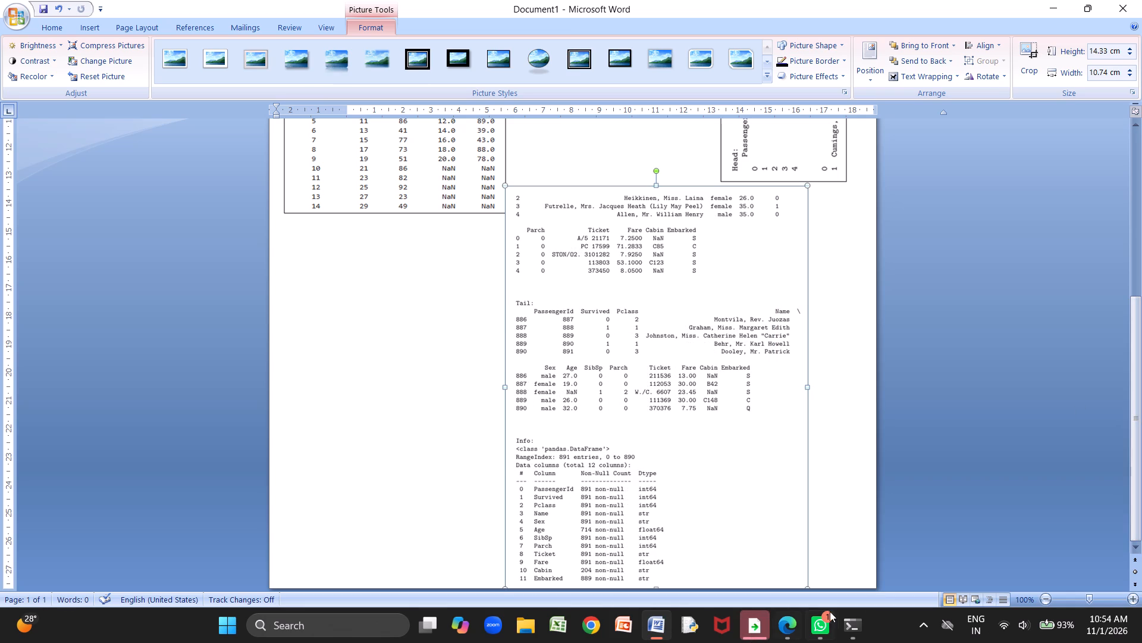
left_click(857, 553)
key("Return")
key("Return")
key("Return")
key("Return")
key("Return")
key("Return")
key("Return")
key("Return")
key("Return")
key("Return")
key("Return")
key("Return")
key("Return")
key("Return")
key("Return")
key("Return")
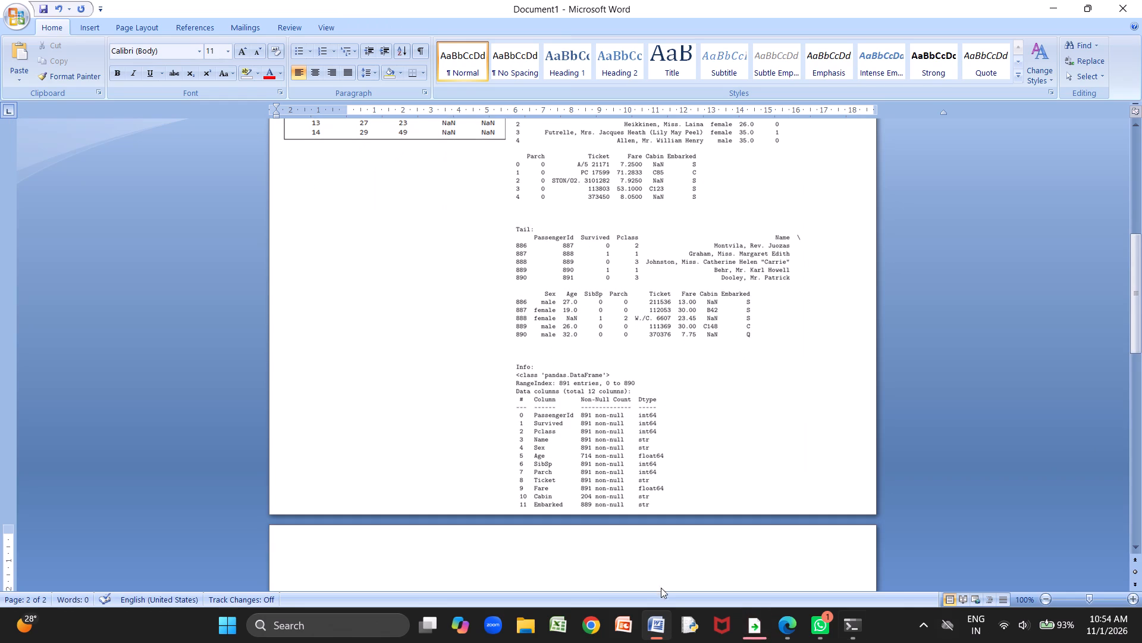
Switch to Q6.pdf in Edge and snip the page 3 output from the dtypes line through the categorical statistics.
left_click(777, 623)
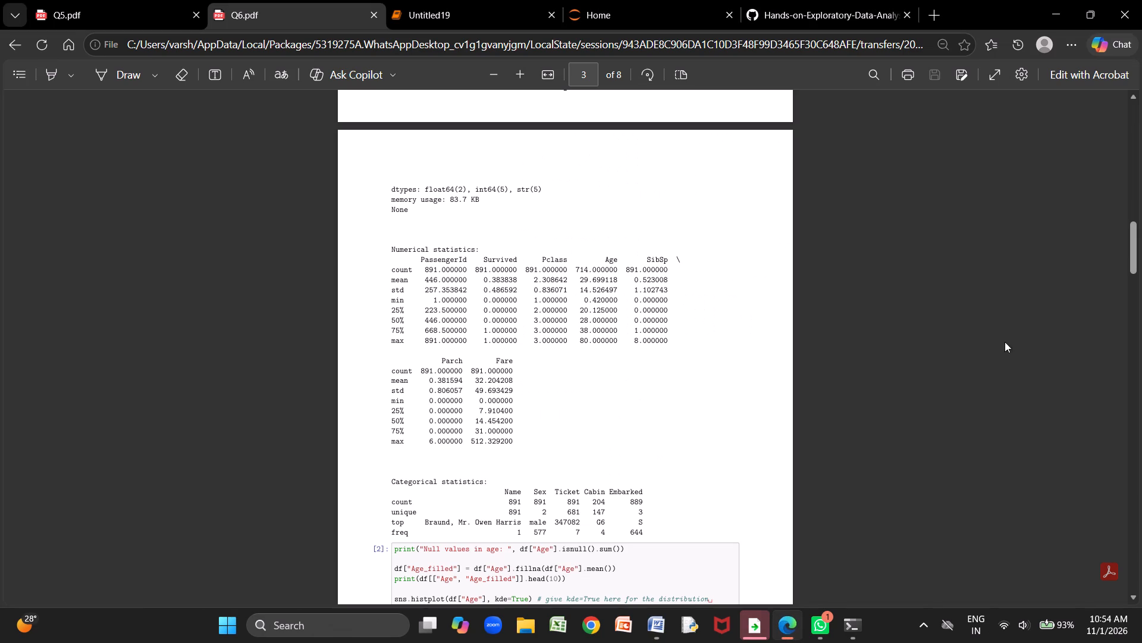
left_click_drag(1129, 252, 1132, 214)
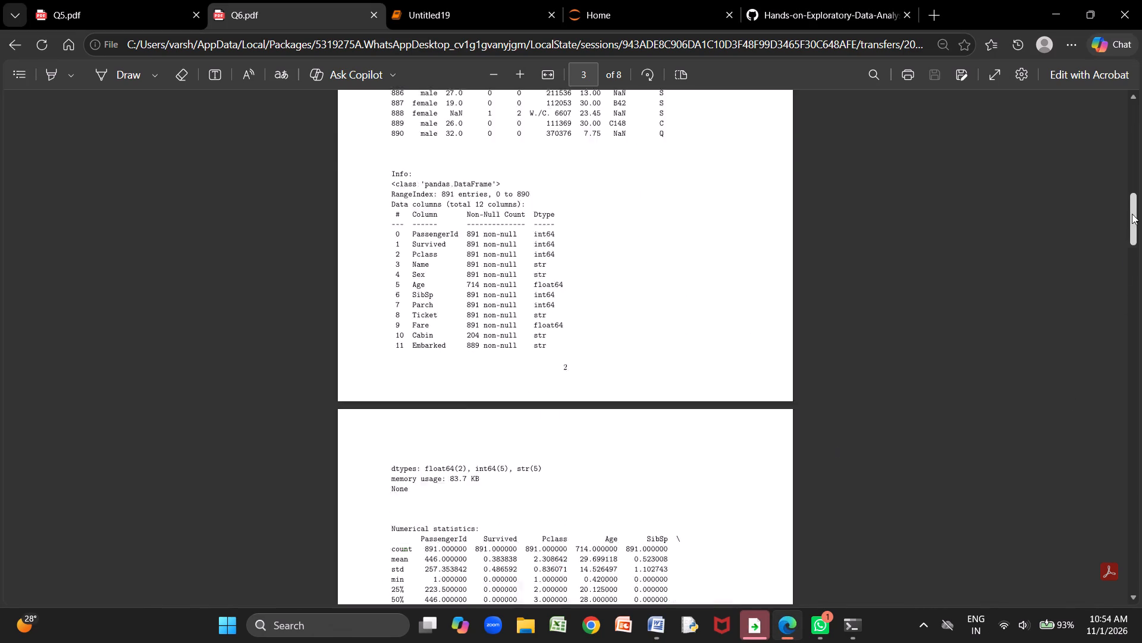
left_click_drag(1132, 214, 1130, 95)
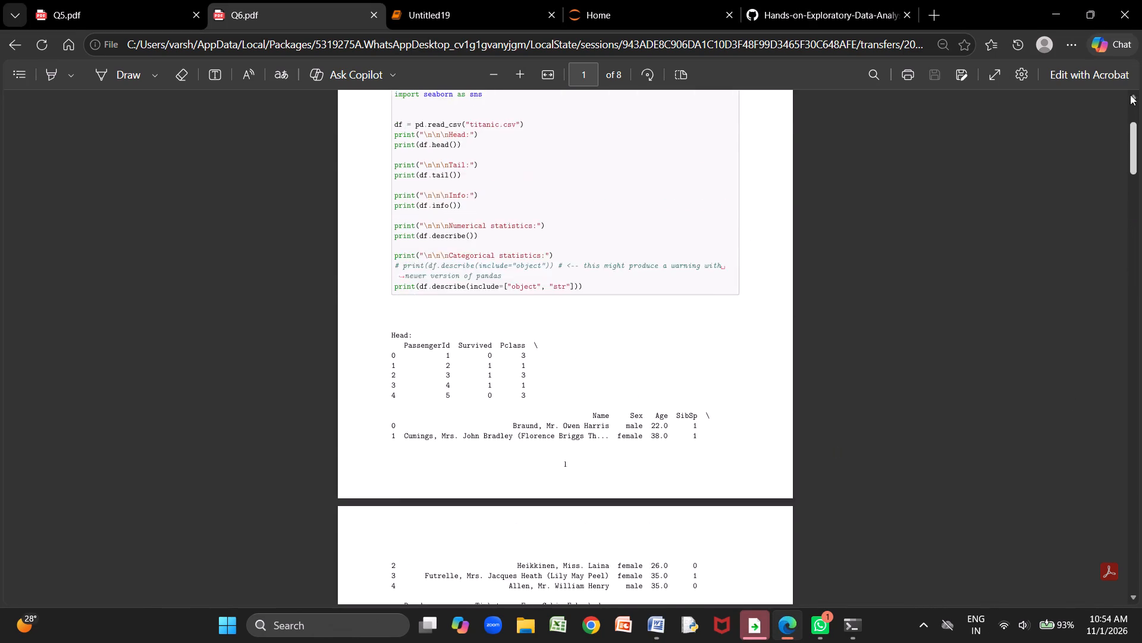
left_click_drag(1130, 95, 1138, 256)
key("shift+super+s")
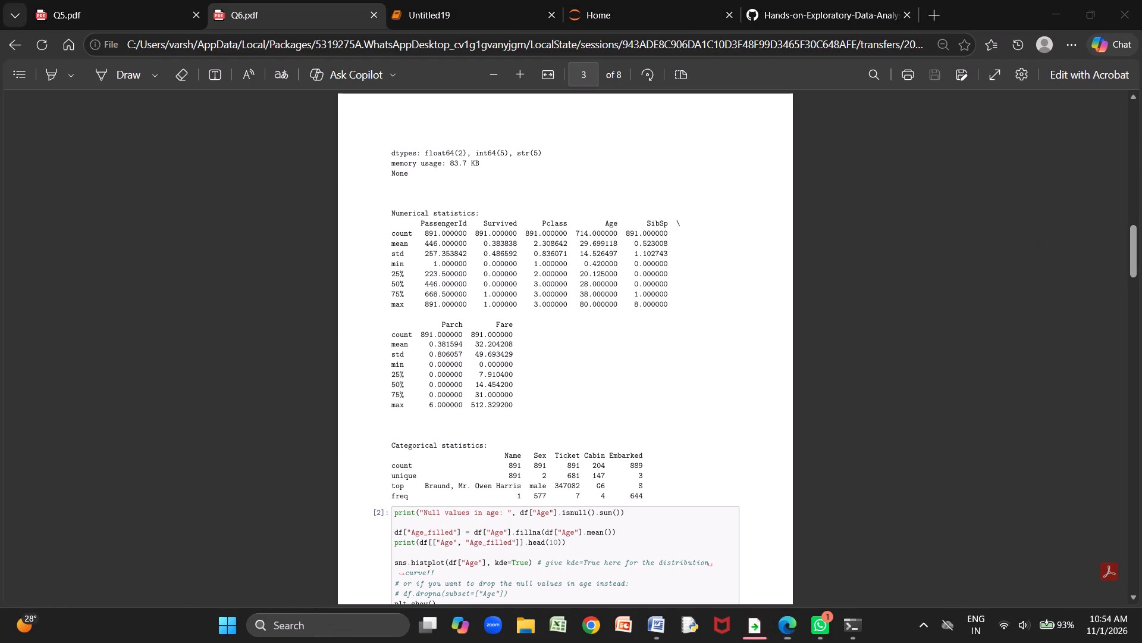
left_click_drag(372, 128, 680, 505)
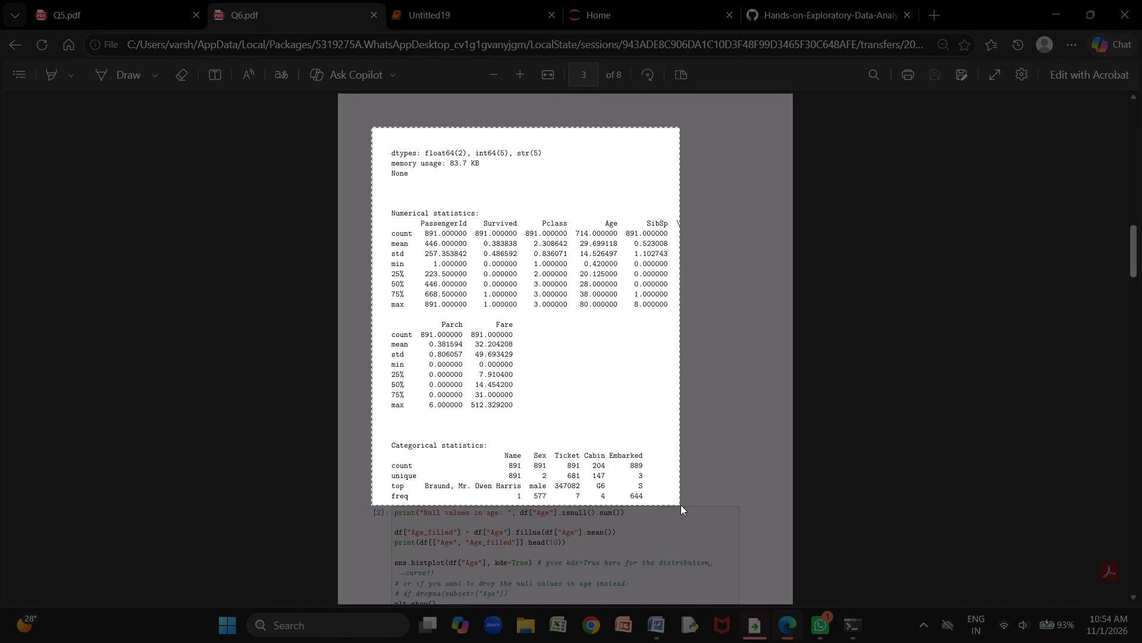
left_click_drag(680, 505, 689, 506)
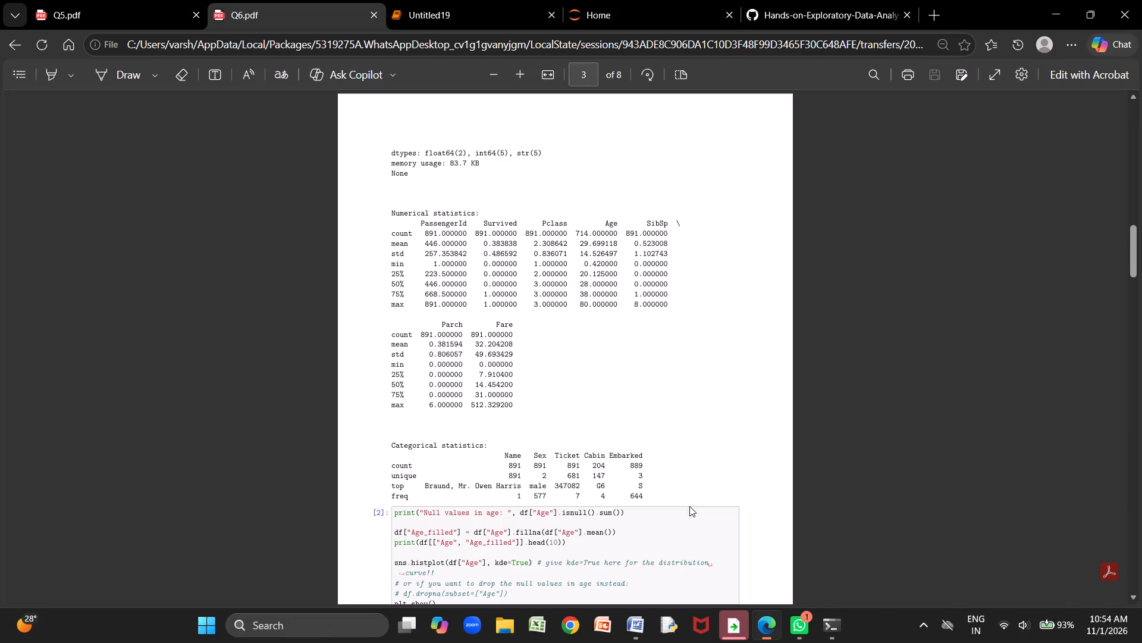
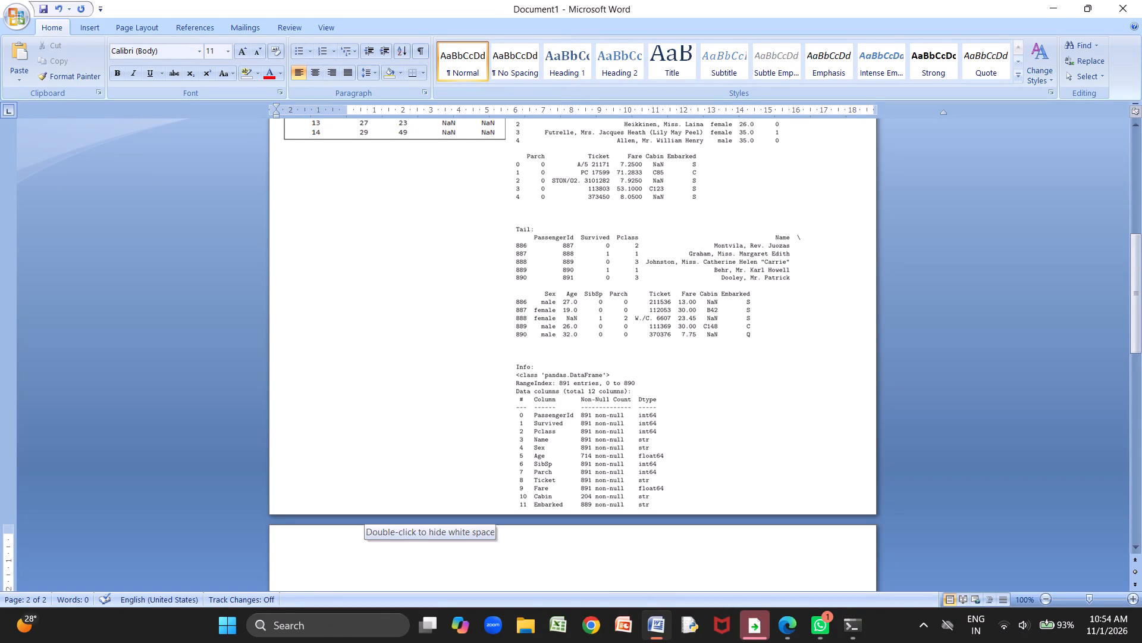
Paste the snipped statistics output onto page 2 and shrink the picture to about 7.92 cm high by 6.63 cm wide.
right_click(349, 563)
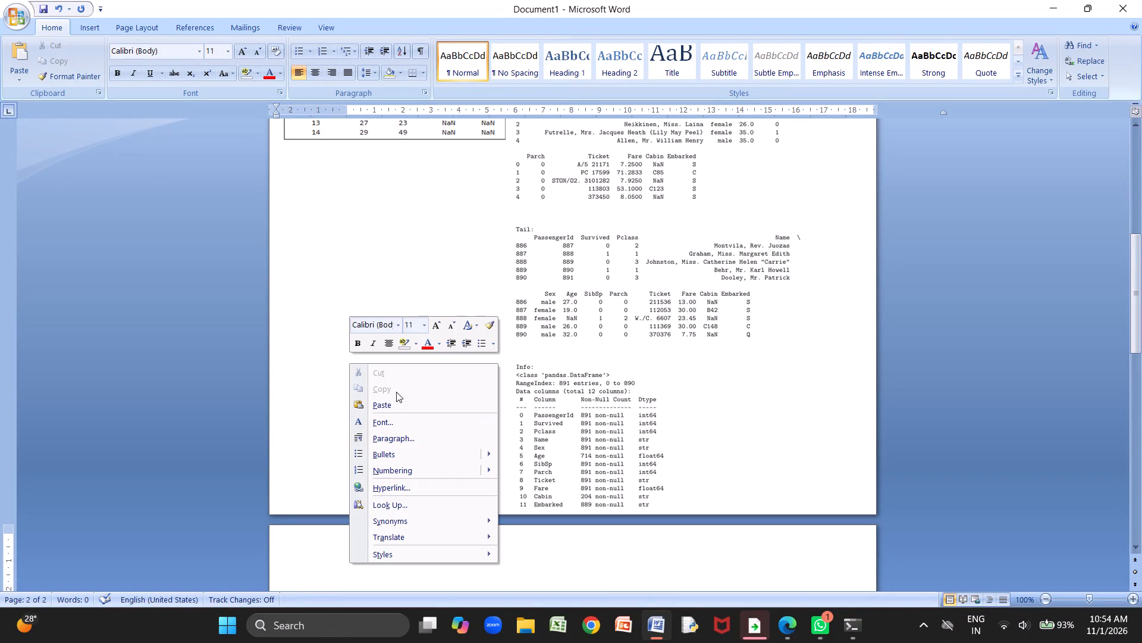
left_click(385, 404)
left_click(569, 426)
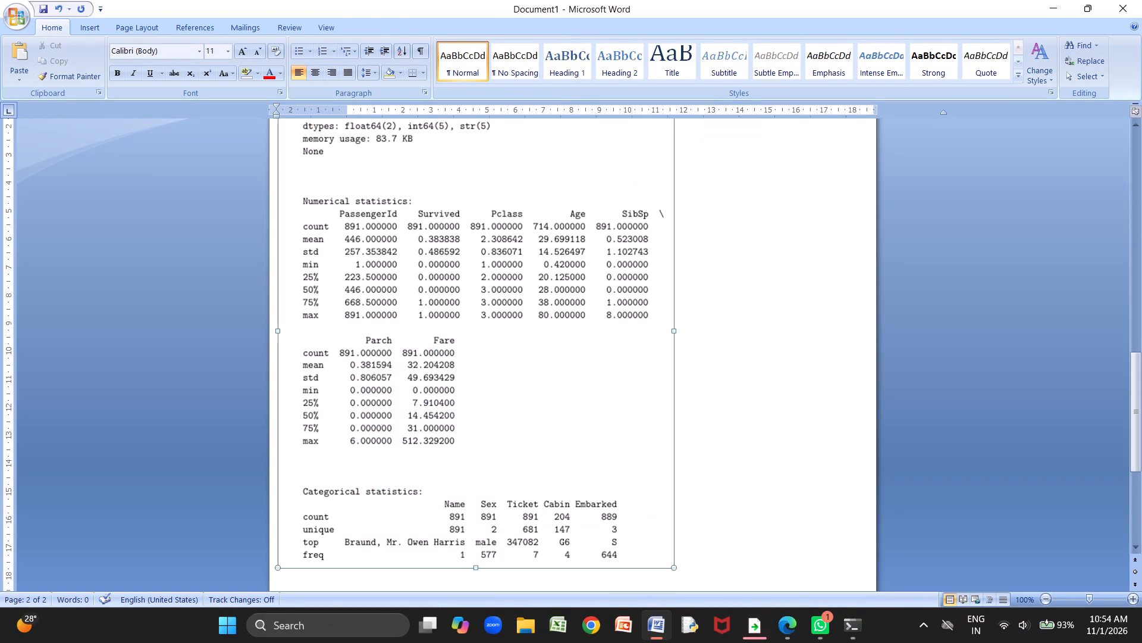
left_click_drag(675, 569, 492, 383)
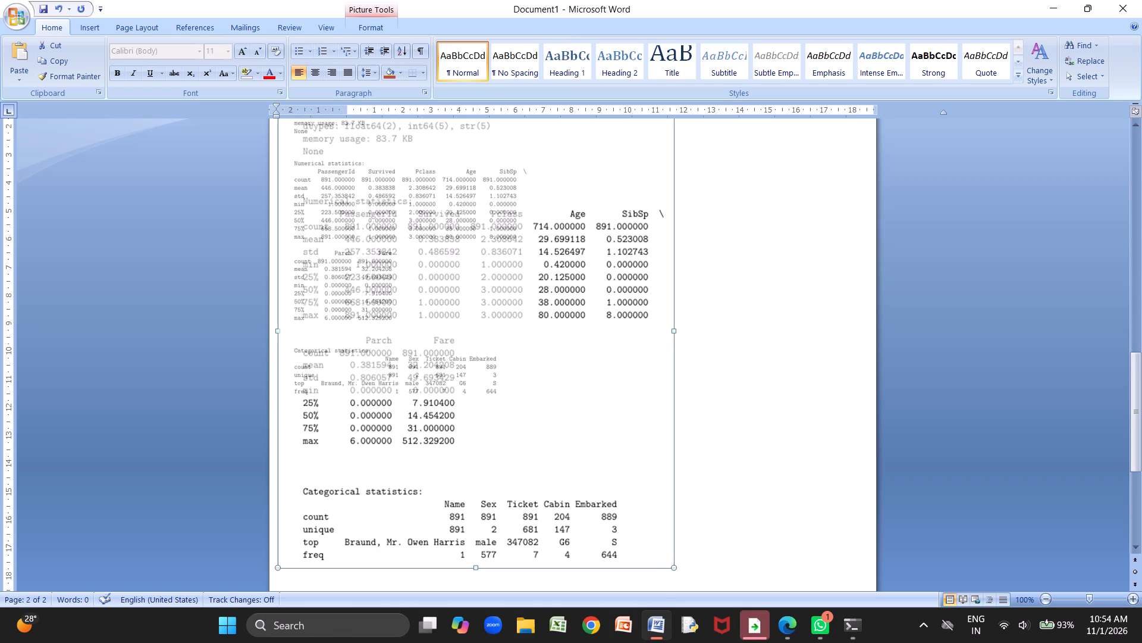
left_click_drag(492, 383, 444, 317)
Change the statistics picture's text wrapping so that it can be positioned freely on the page.
left_click_drag(1140, 372, 1137, 307)
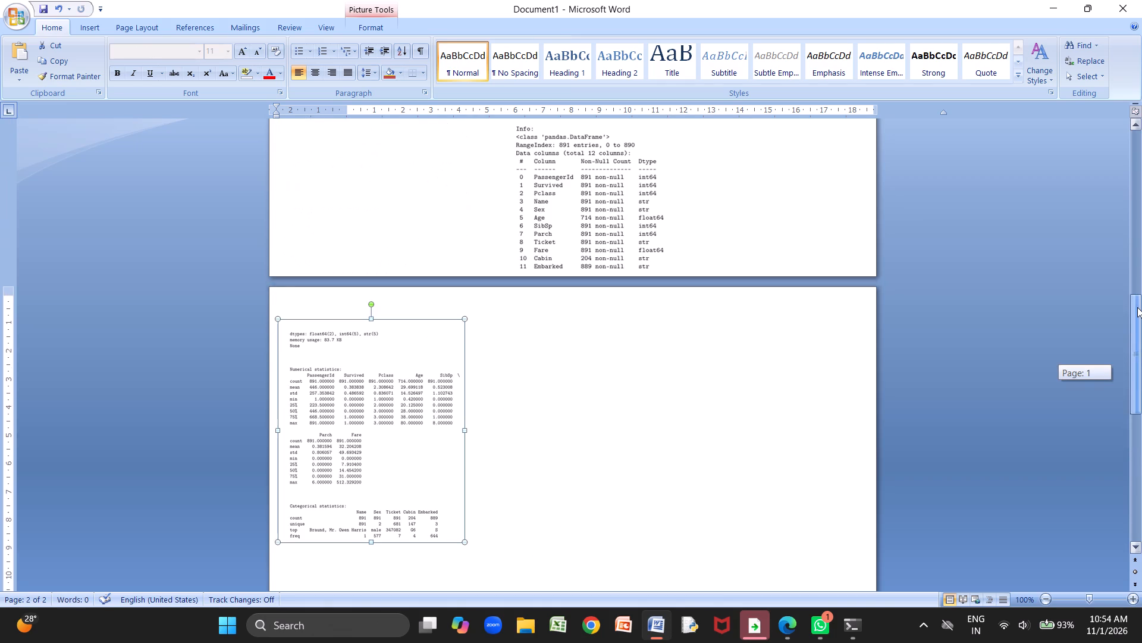
left_click_drag(1137, 307, 1100, 312)
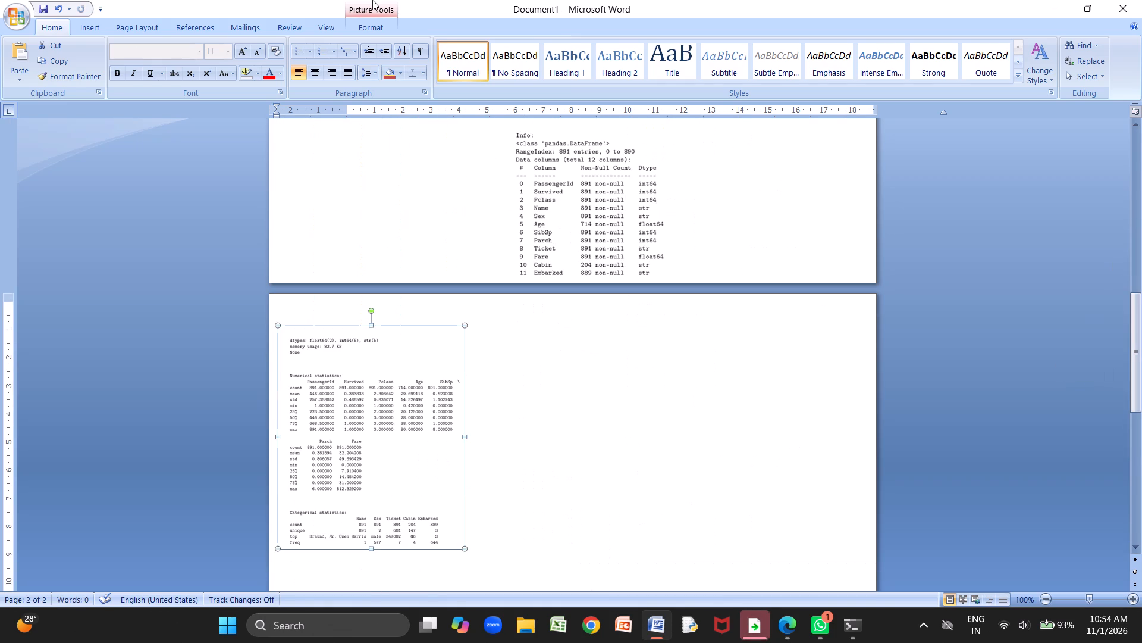
left_click(360, 31)
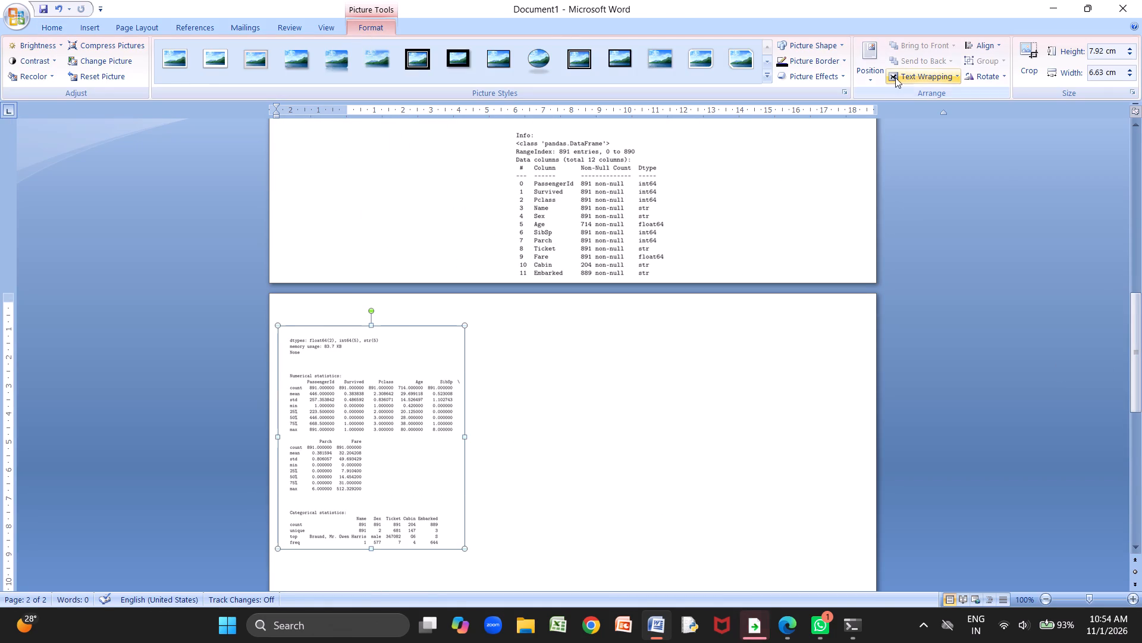
left_click(895, 77)
left_click(917, 155)
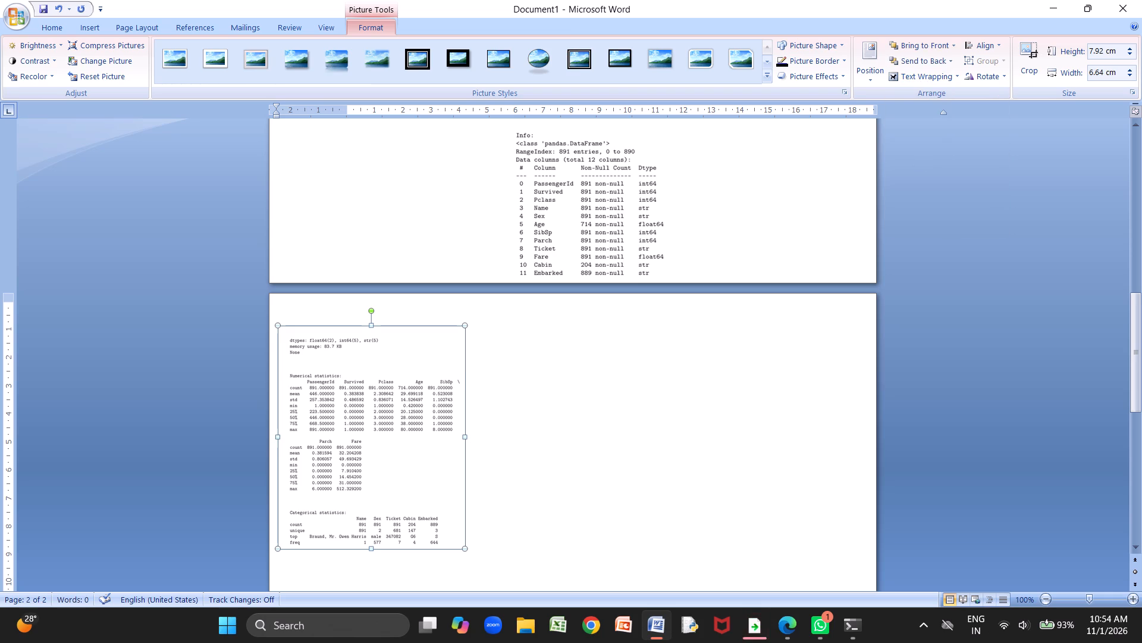
Move the statistics picture from page 2 to the empty area of page 1 below the merged score table.
left_click_drag(347, 401, 357, 129)
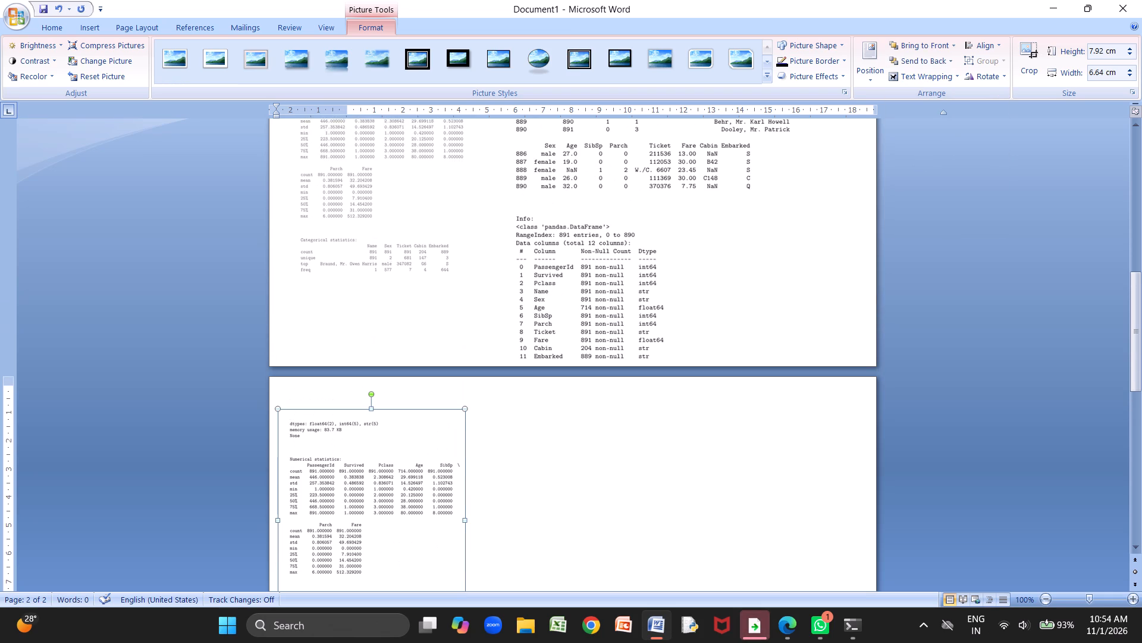
left_click_drag(357, 129, 353, 200)
left_click_drag(1137, 346, 1141, 263)
left_click_drag(384, 497, 385, 392)
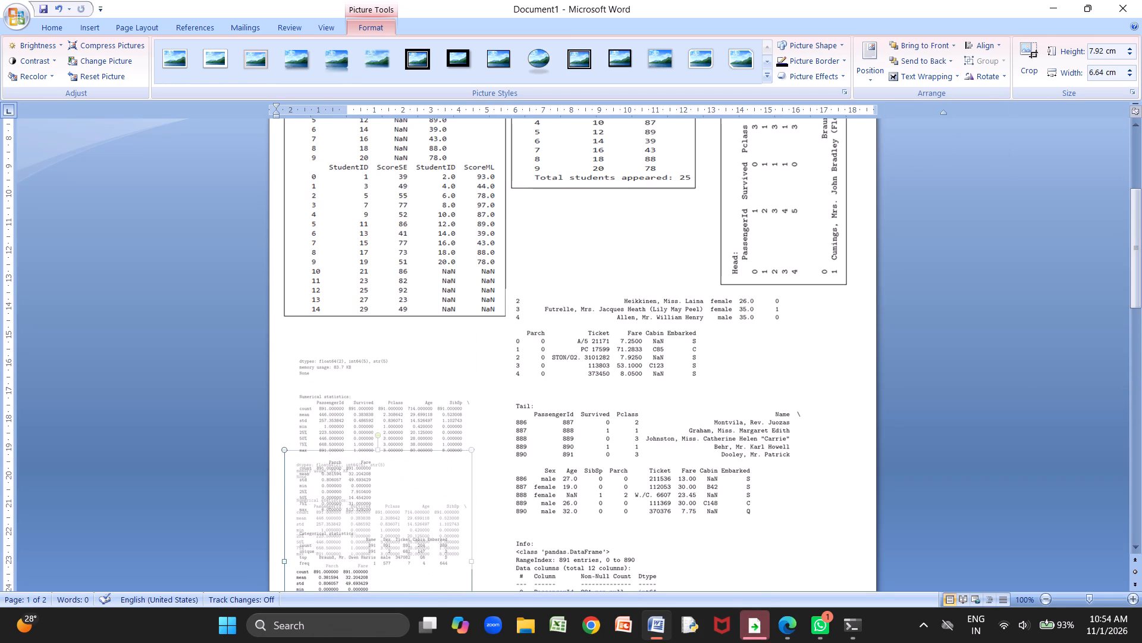
left_click_drag(385, 392, 372, 385)
Enlarge the statistics picture to about 9.71 cm high by 8.14 cm wide.
left_click_drag(458, 564, 469, 566)
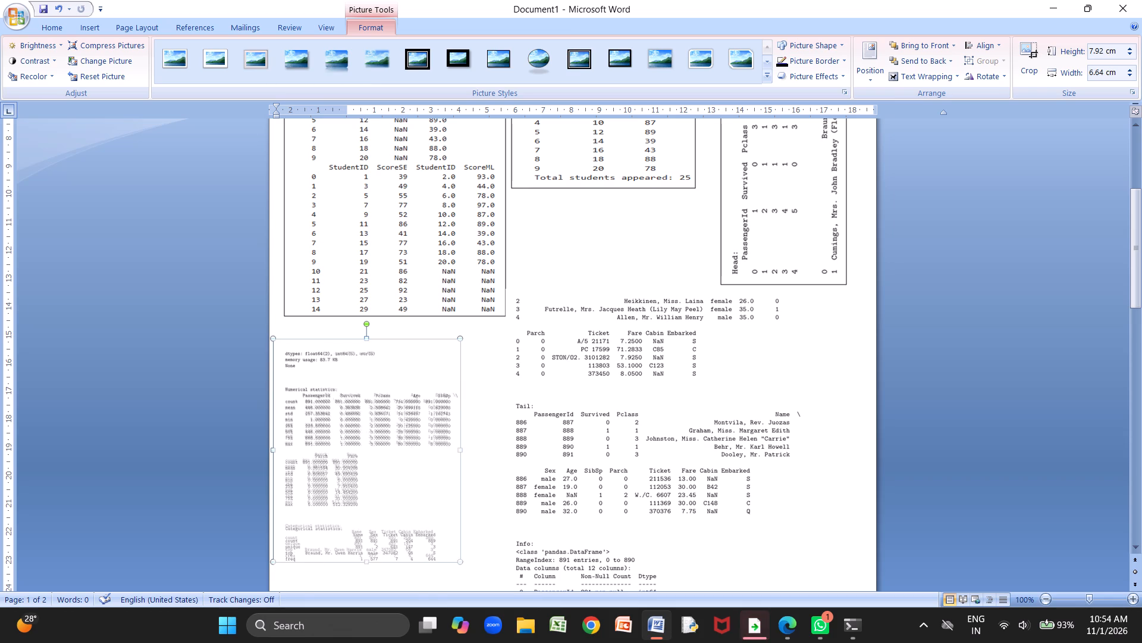
left_click_drag(469, 566, 502, 578)
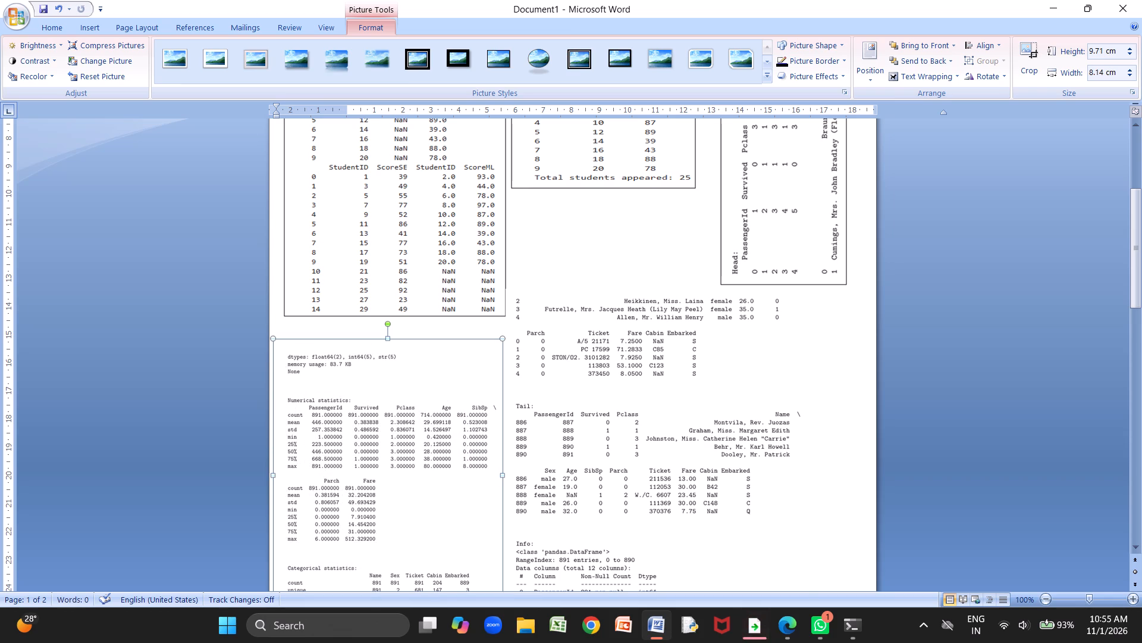
Shift the Head/Tail/Info picture about 1.9 cm toward the right page edge, making room beside the statistics picture.
left_click_drag(655, 535, 697, 530)
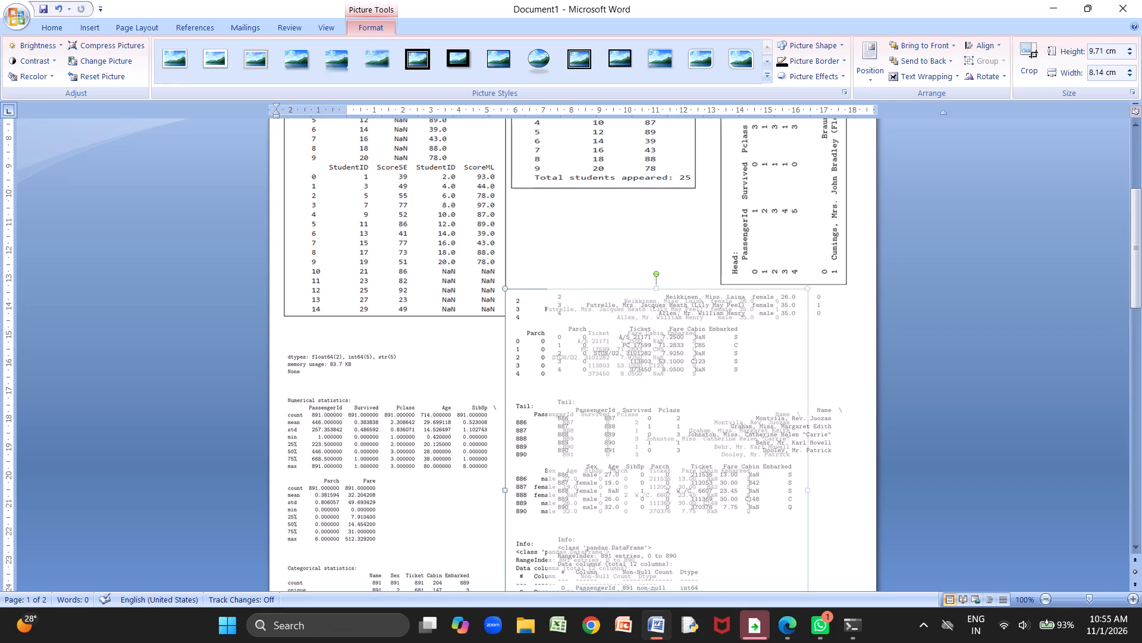
left_click_drag(697, 530, 708, 530)
Enlarge the statistics picture to about 12.12 cm high by 10.16 cm wide, extending it to the Head/Tail/Info picture's edge.
left_click_drag(1141, 286, 1141, 293)
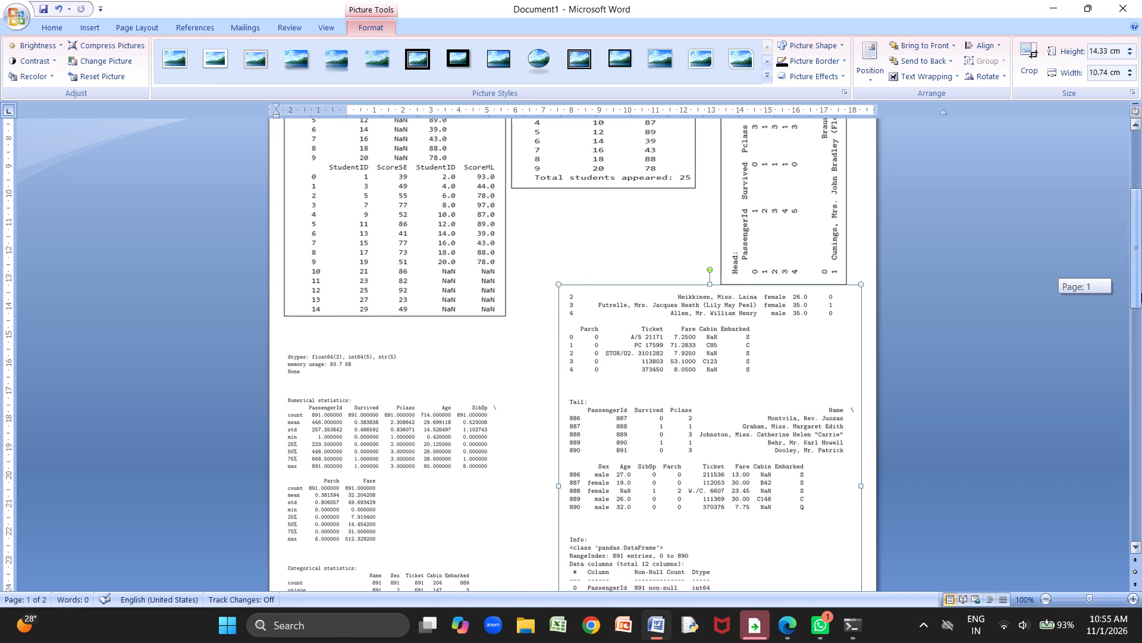
left_click_drag(1141, 293, 1141, 340)
left_click(358, 338)
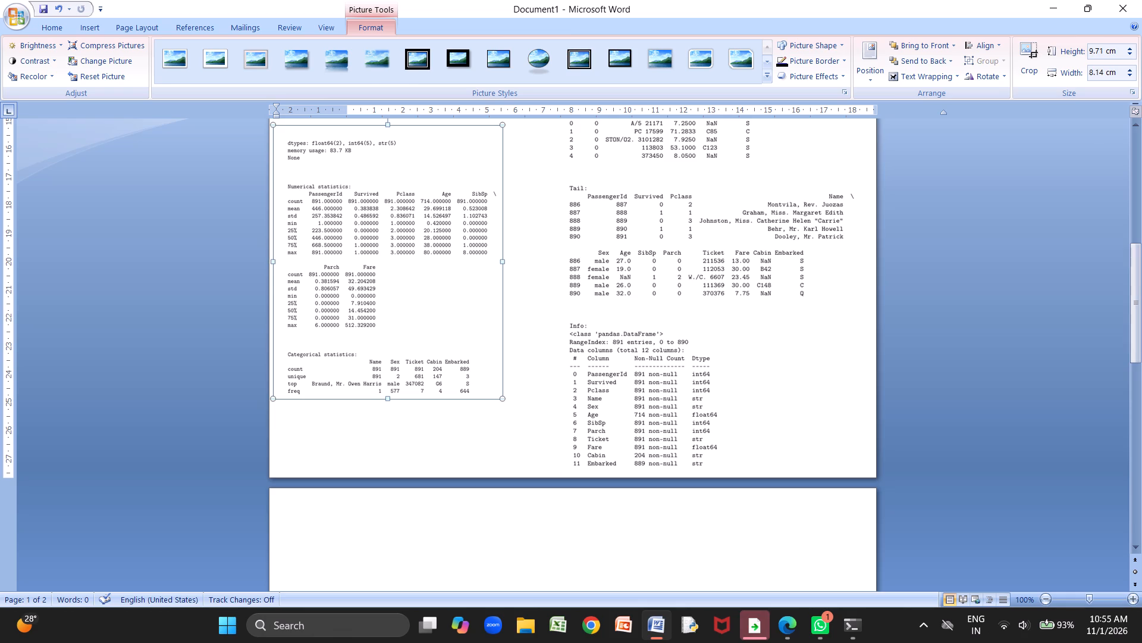
left_click_drag(502, 399, 556, 441)
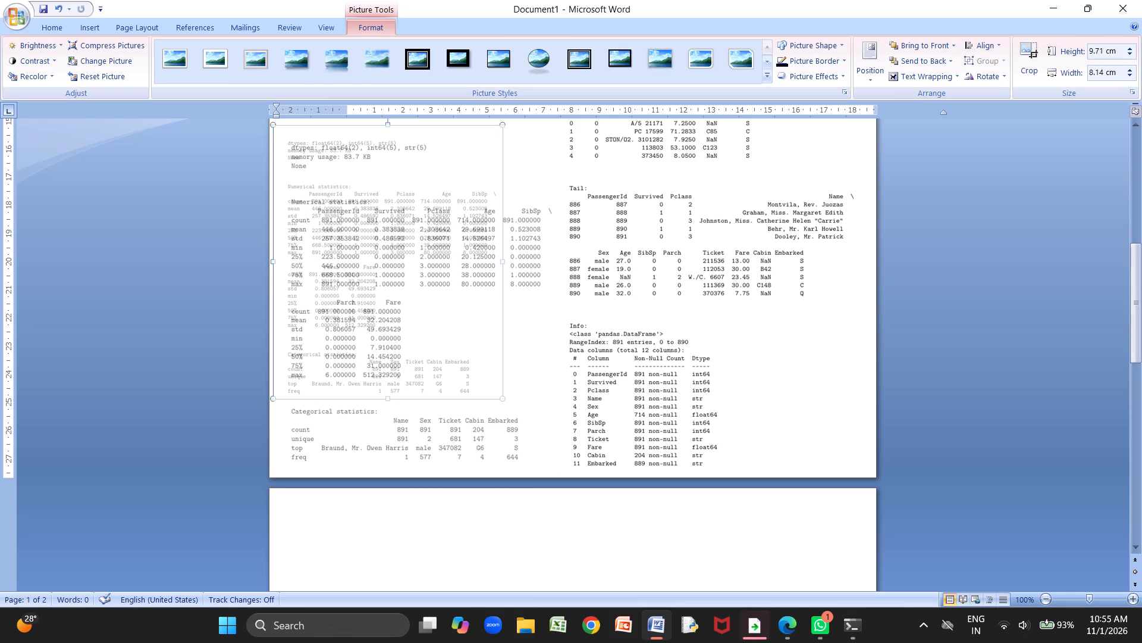
left_click_drag(556, 441, 559, 447)
Stretch the statistics picture vertically to about 12.95 cm, from just below the merged score table to near the page bottom.
left_click_drag(1141, 311, 1141, 292)
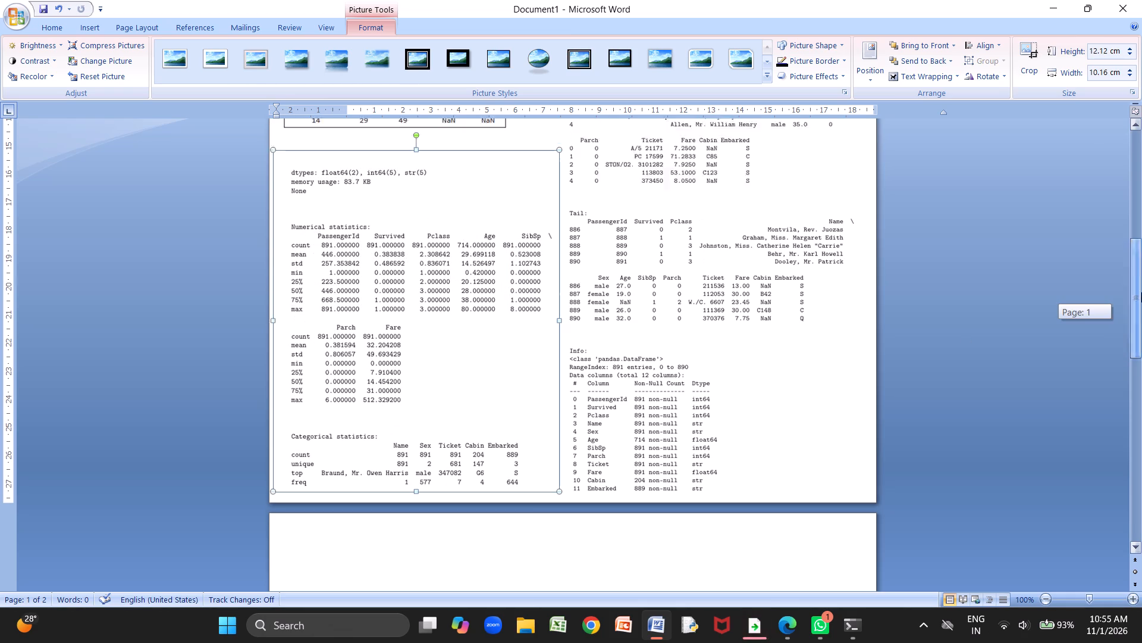
left_click_drag(1141, 292, 1141, 270)
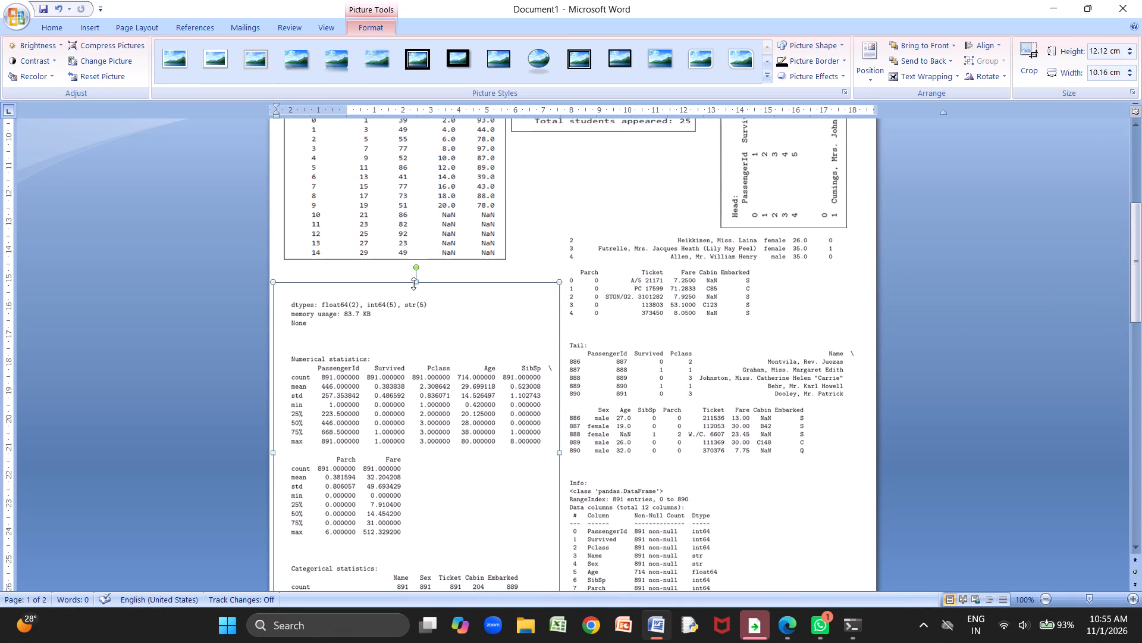
left_click_drag(416, 285, 416, 278)
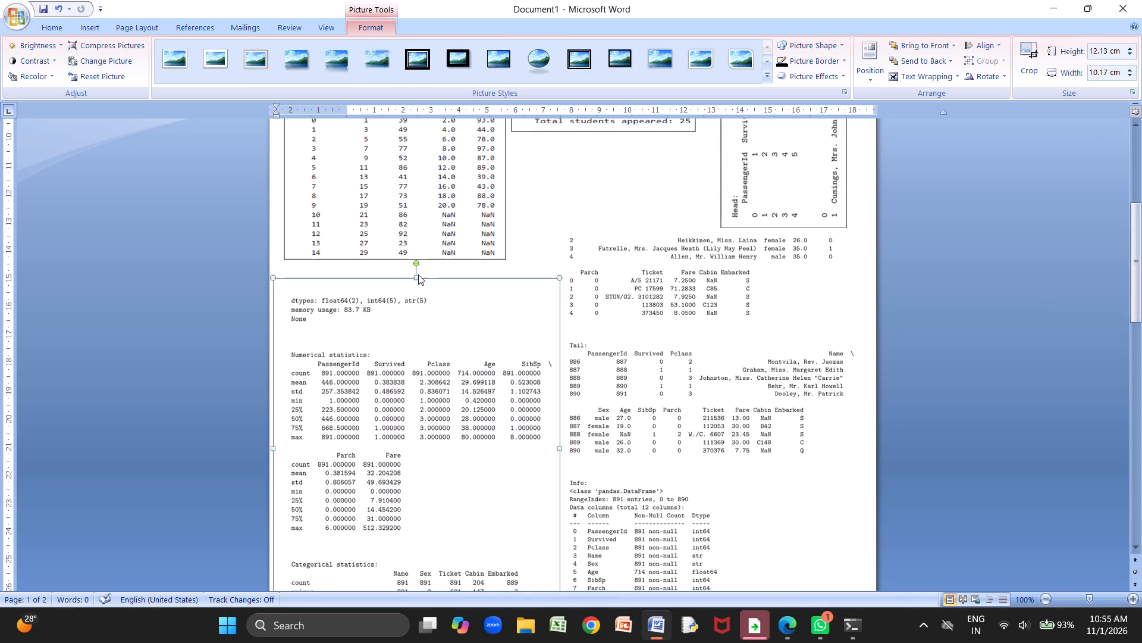
left_click_drag(415, 279, 413, 267)
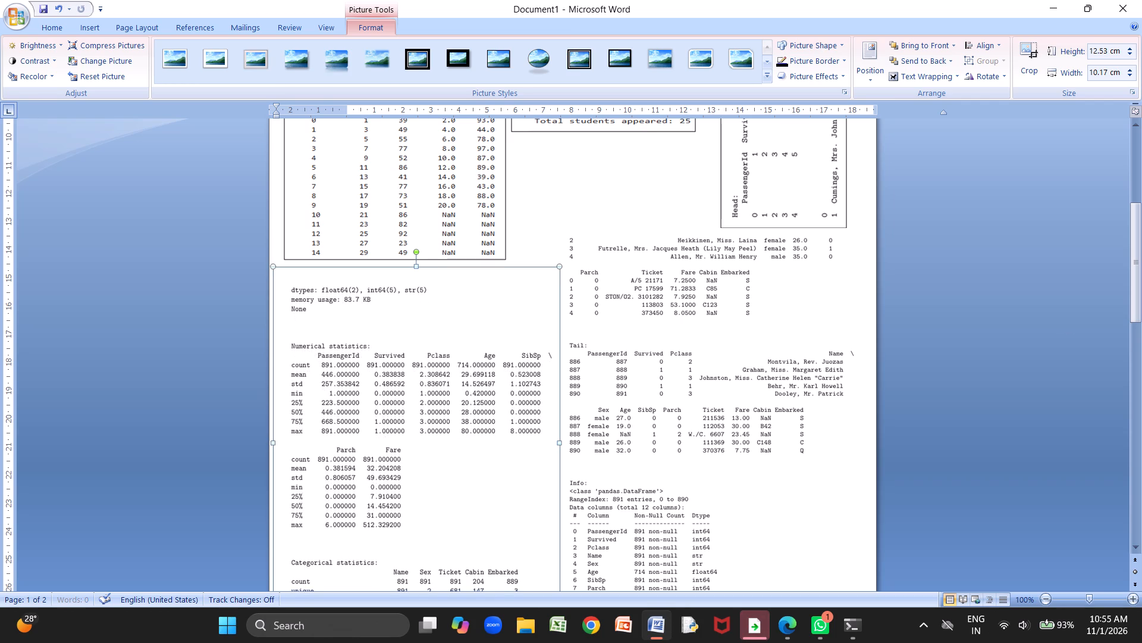
left_click_drag(1139, 285, 1141, 354)
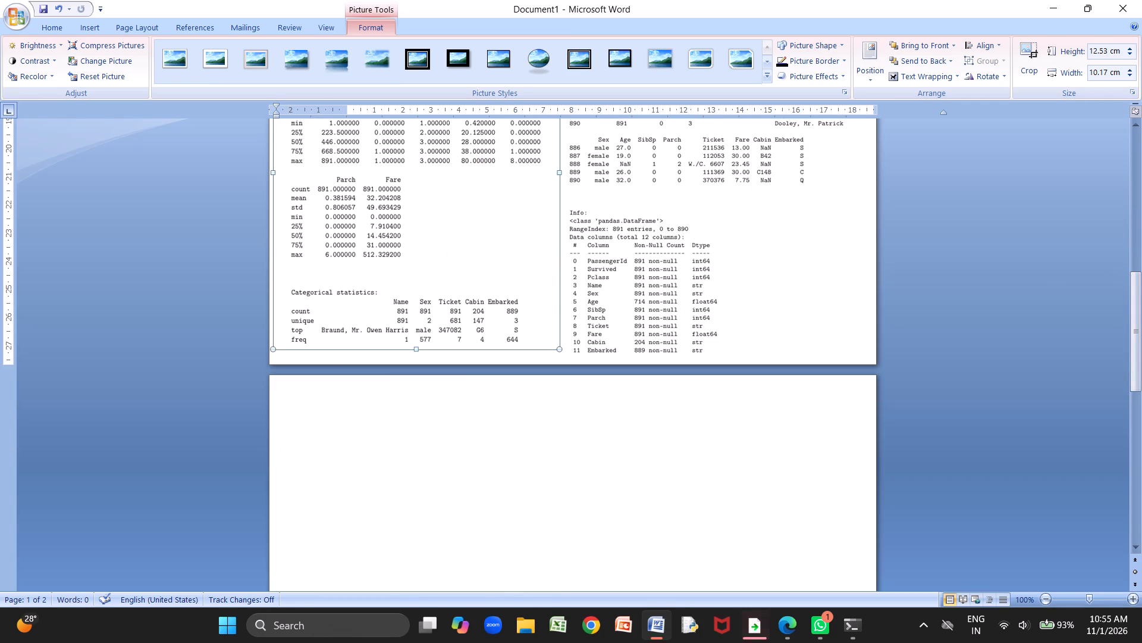
left_click_drag(416, 351, 417, 362)
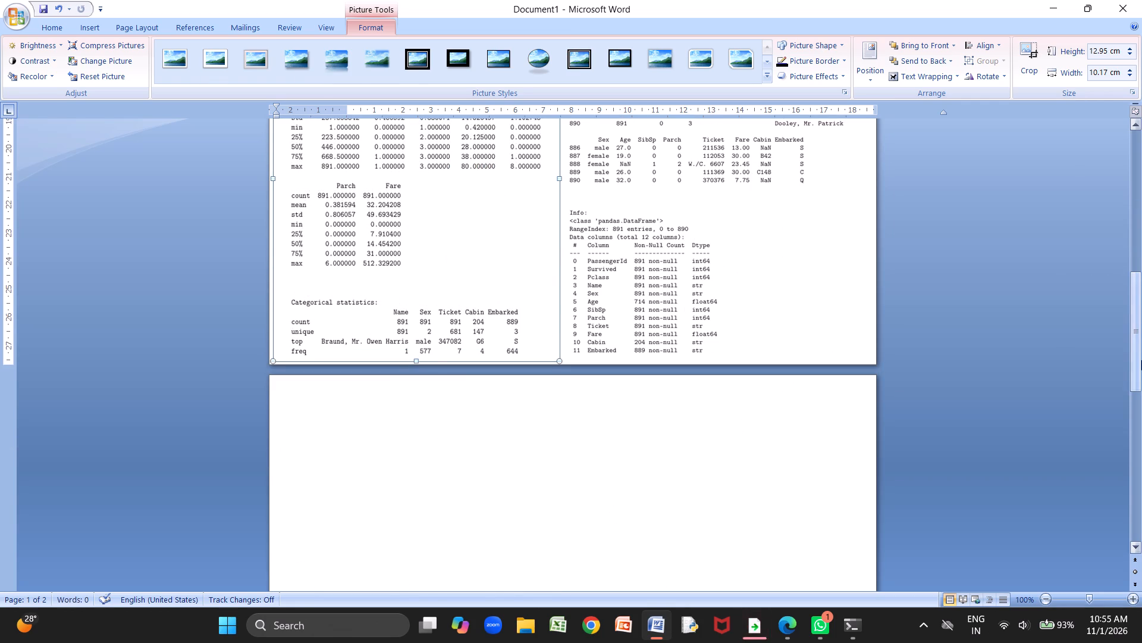
Add a thin black picture border to both the statistics picture and the Head/Tail/Info picture.
left_click_drag(1141, 360, 1141, 275)
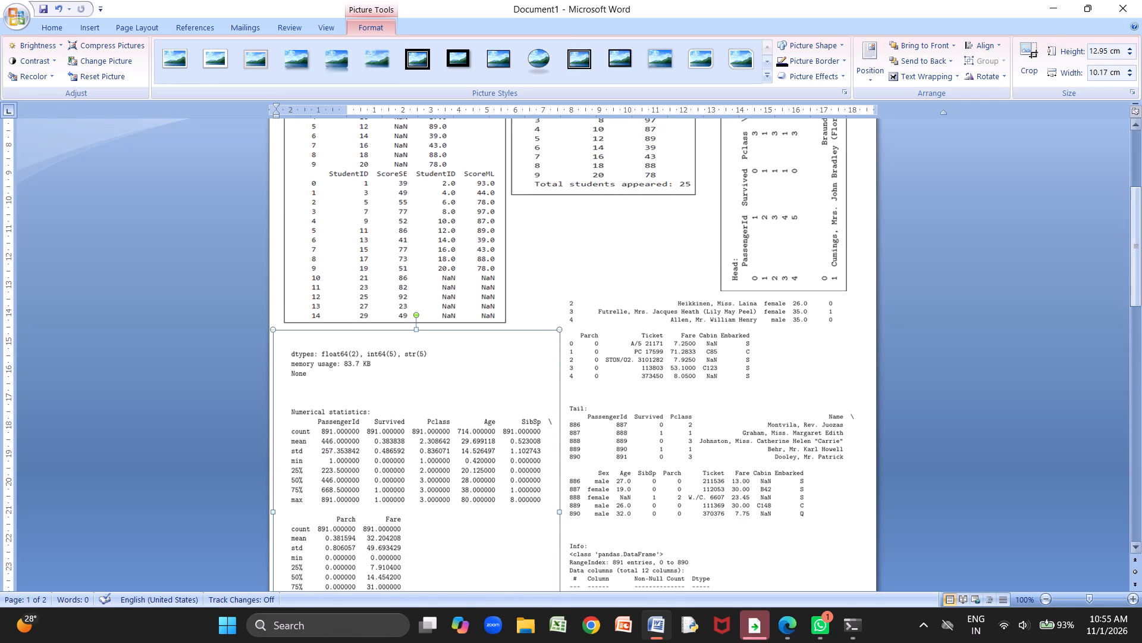
left_click(784, 60)
left_click(752, 410)
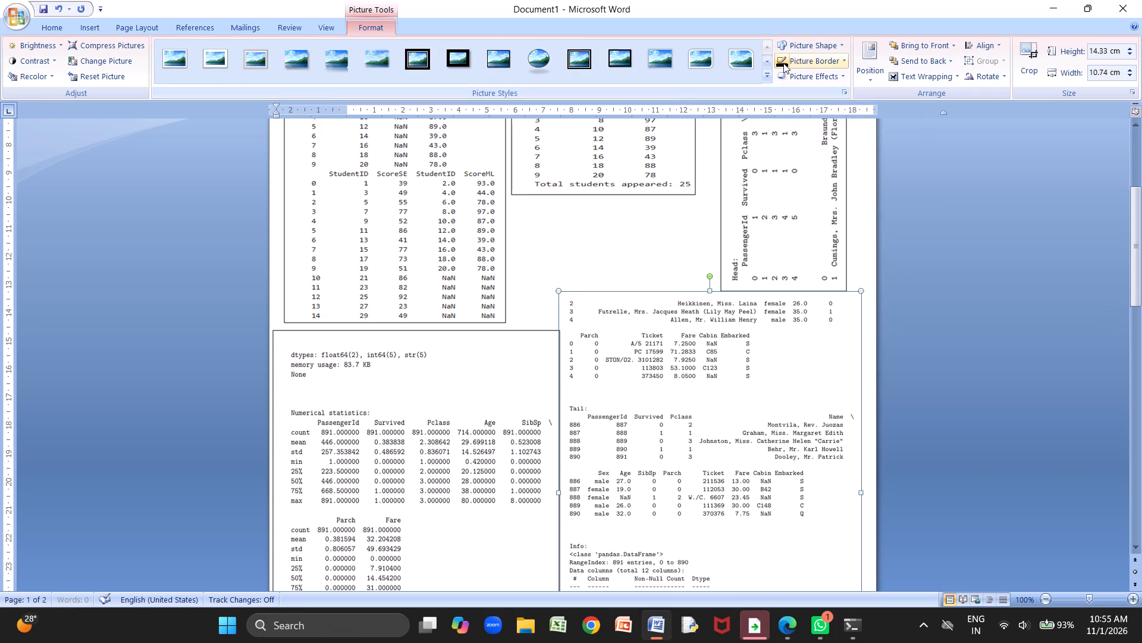
left_click(783, 63)
Nudge the Head/Tail/Info picture about 0.3 cm away from the statistics picture and slightly down, just clear of the rotated Head picture.
left_click_drag(699, 430, 712, 438)
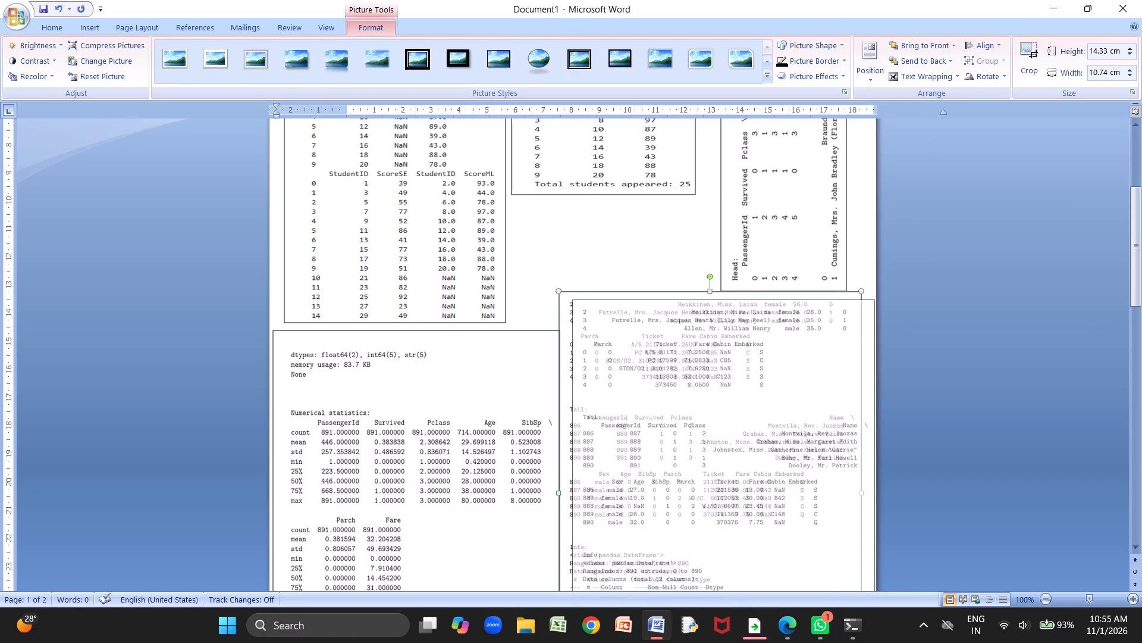
left_click_drag(712, 438, 707, 433)
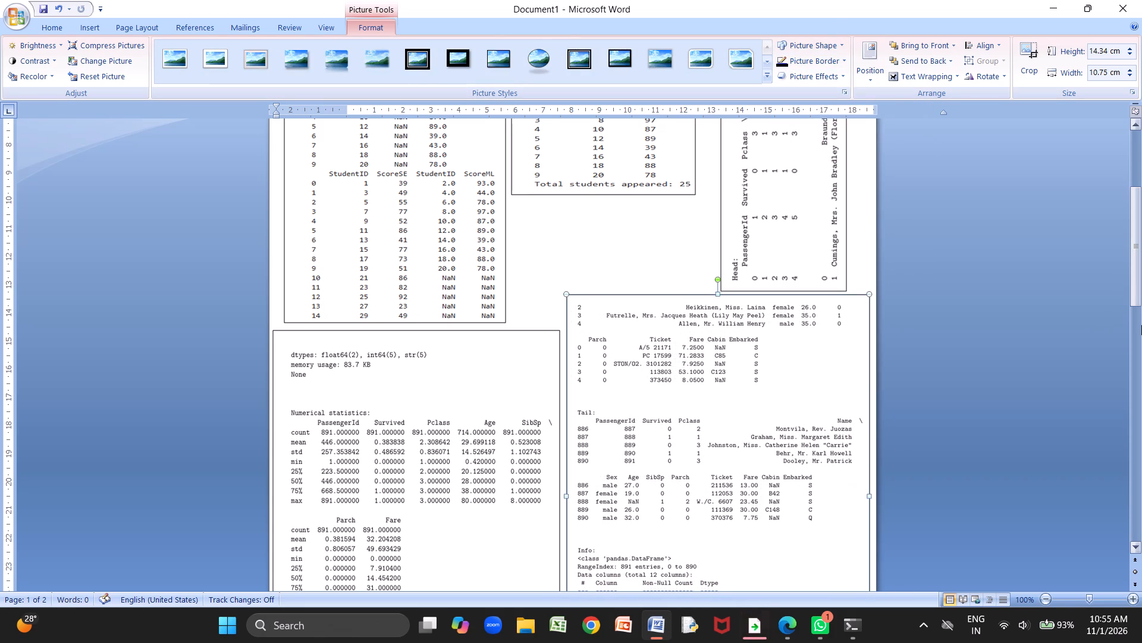
left_click_drag(1138, 293, 1141, 344)
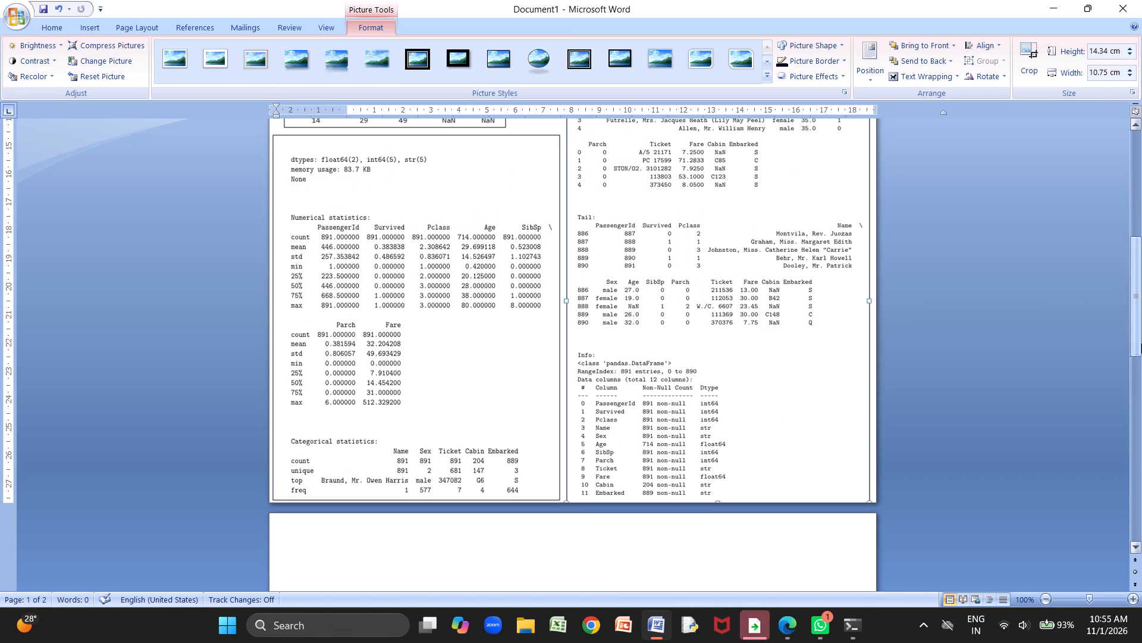
left_click(792, 413)
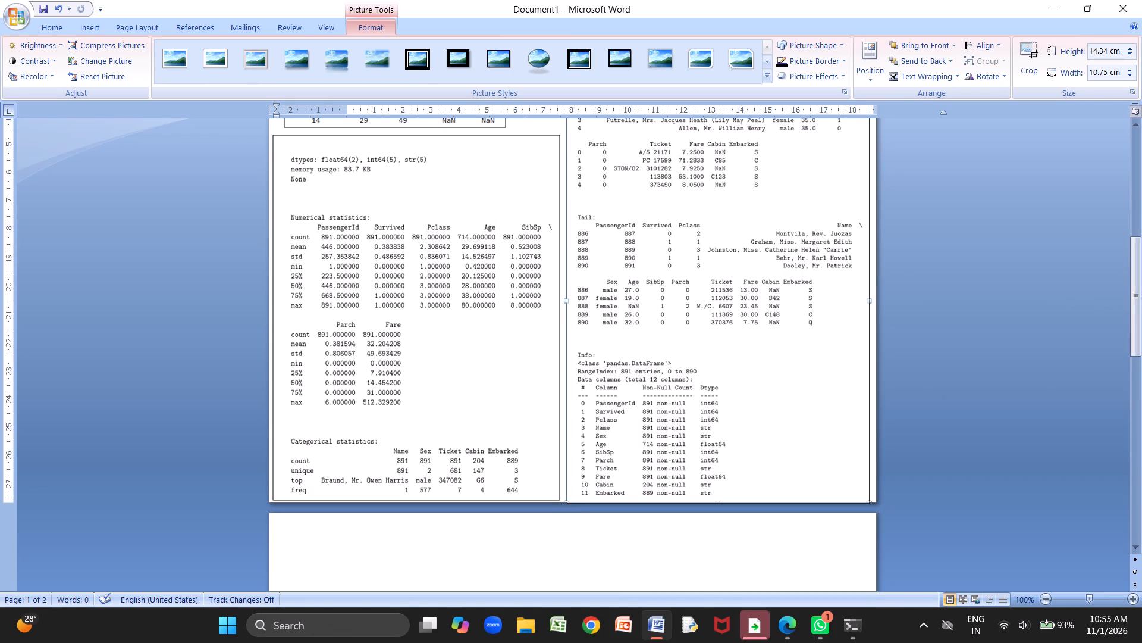
left_click_drag(1141, 310, 1139, 302)
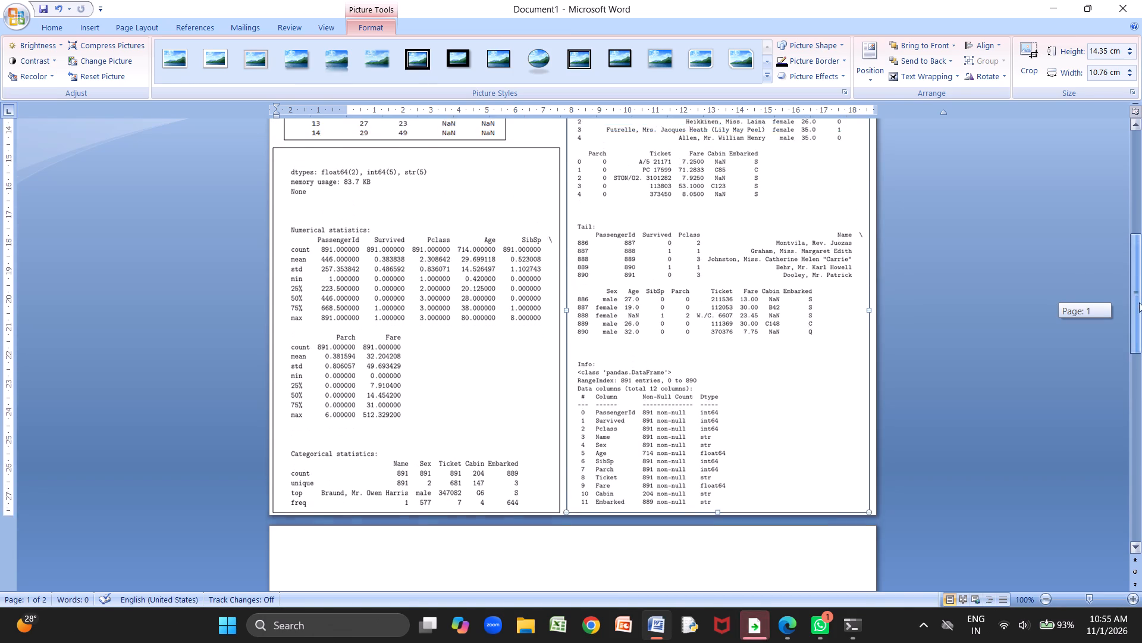
left_click_drag(1139, 302, 1141, 294)
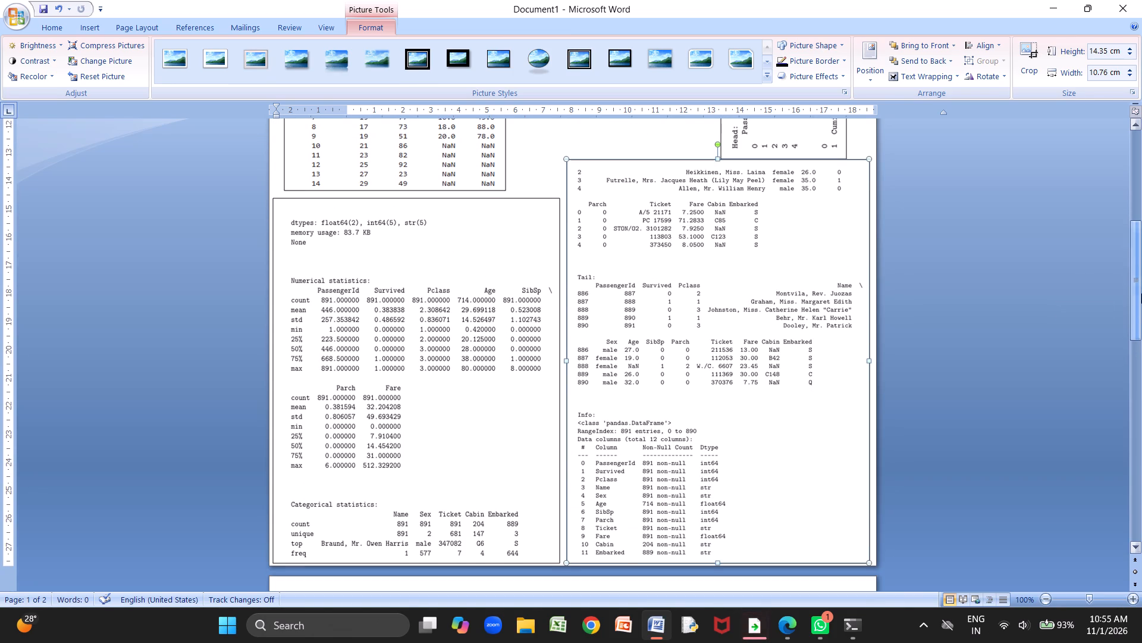
left_click(730, 401)
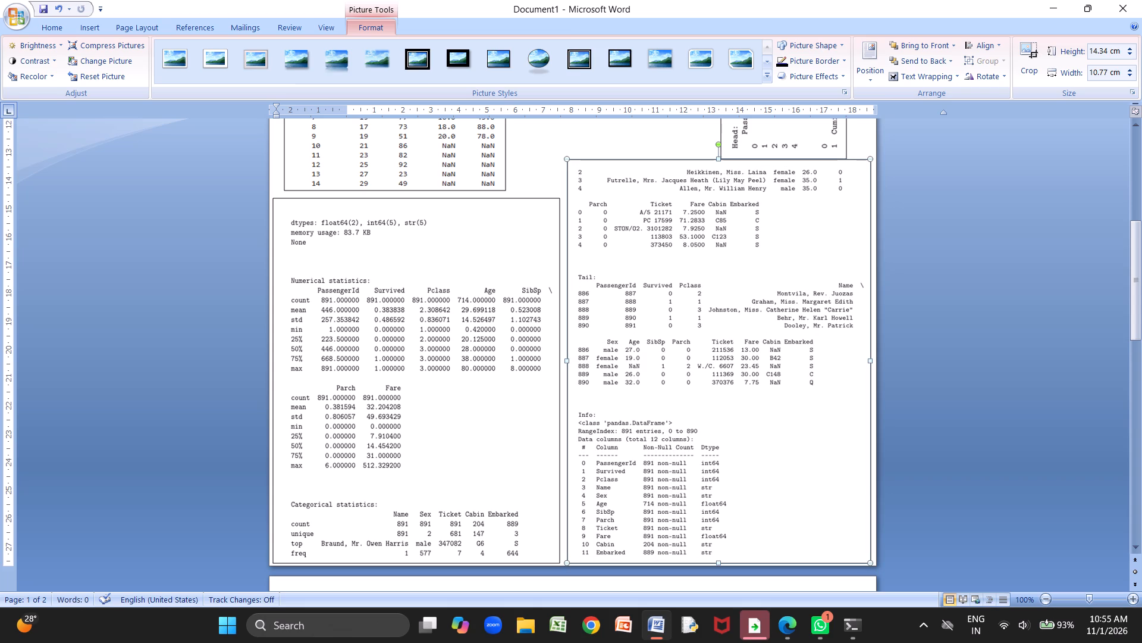
left_click(731, 404)
left_click(732, 411)
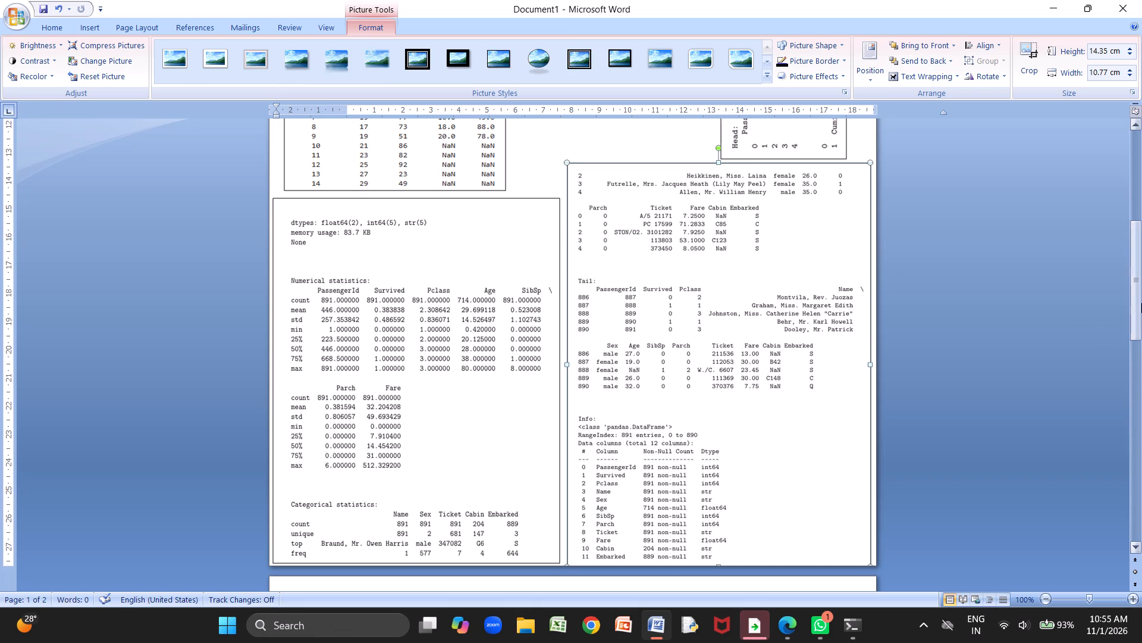
Go to the blank second page of the document.
left_click_drag(1141, 303, 1034, 476)
left_click(689, 497)
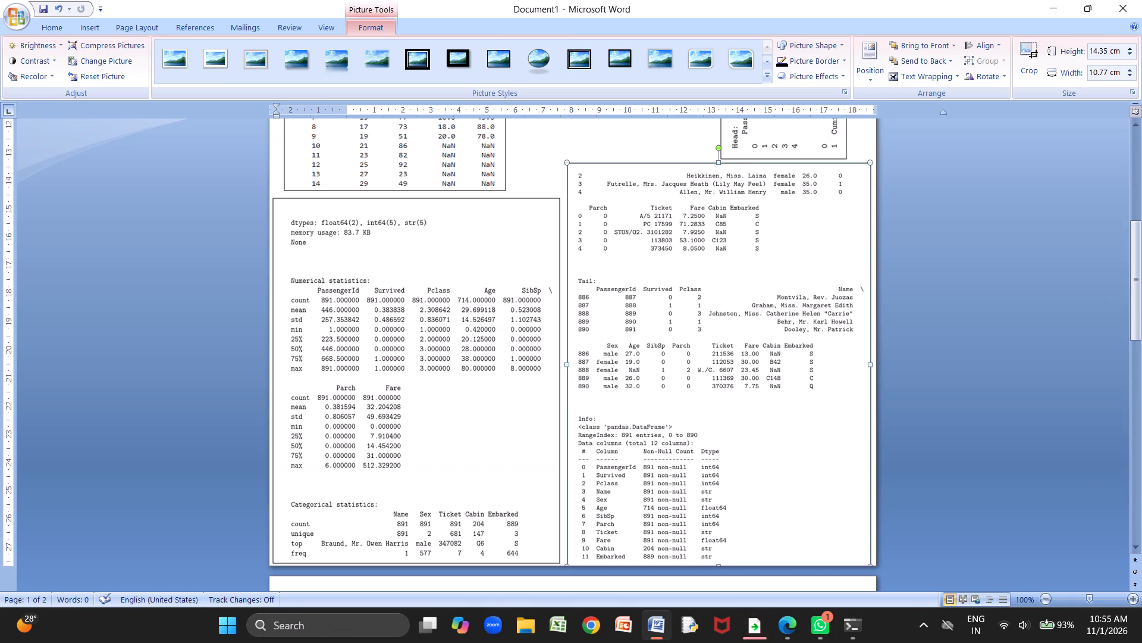
right_click_drag(1141, 292, 1141, 427)
right_click_drag(1141, 427, 1141, 428)
left_click_drag(1137, 241, 1140, 396)
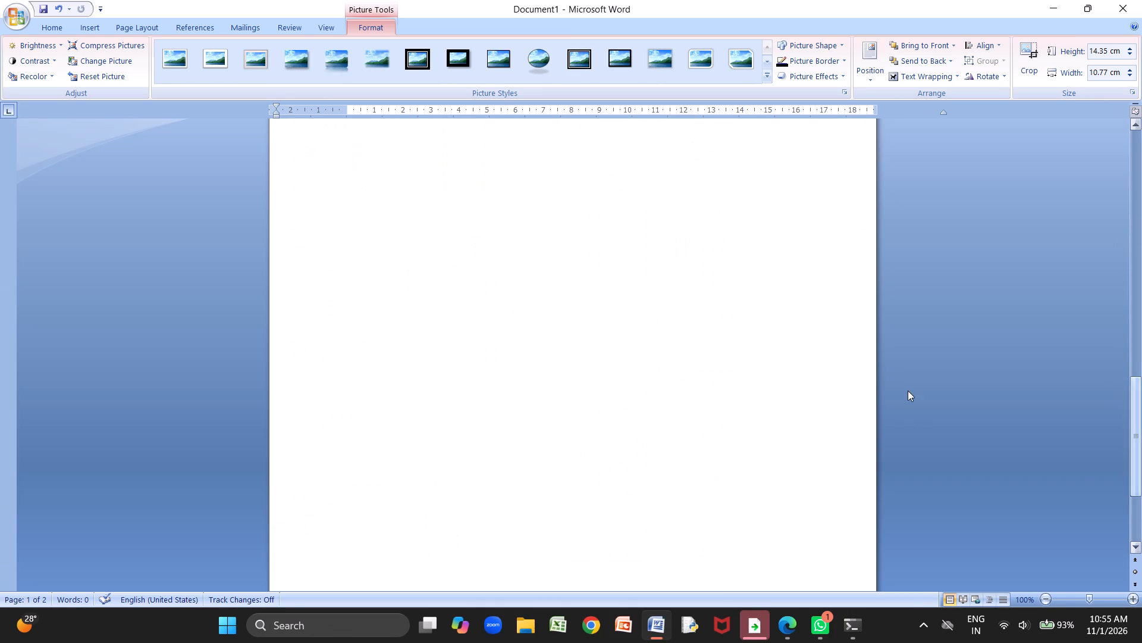
Switch to Edge and capture a screen snip of the Age histogram with its distribution curve on page 4 of Q6.pdf.
left_click(607, 427)
left_click(793, 631)
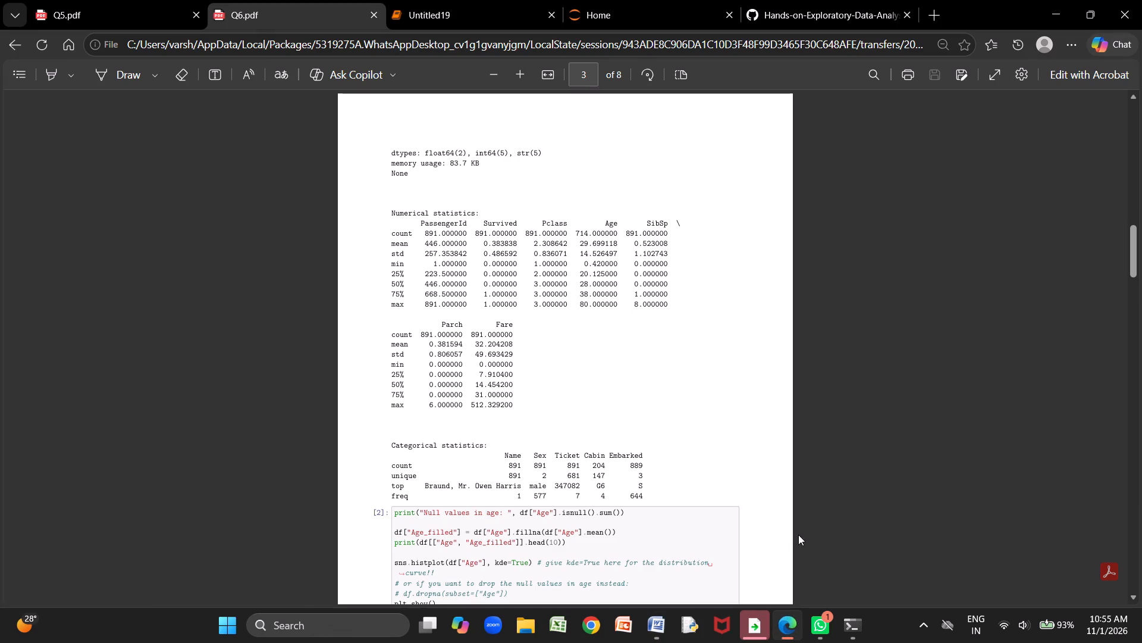
left_click_drag(1135, 249, 1140, 273)
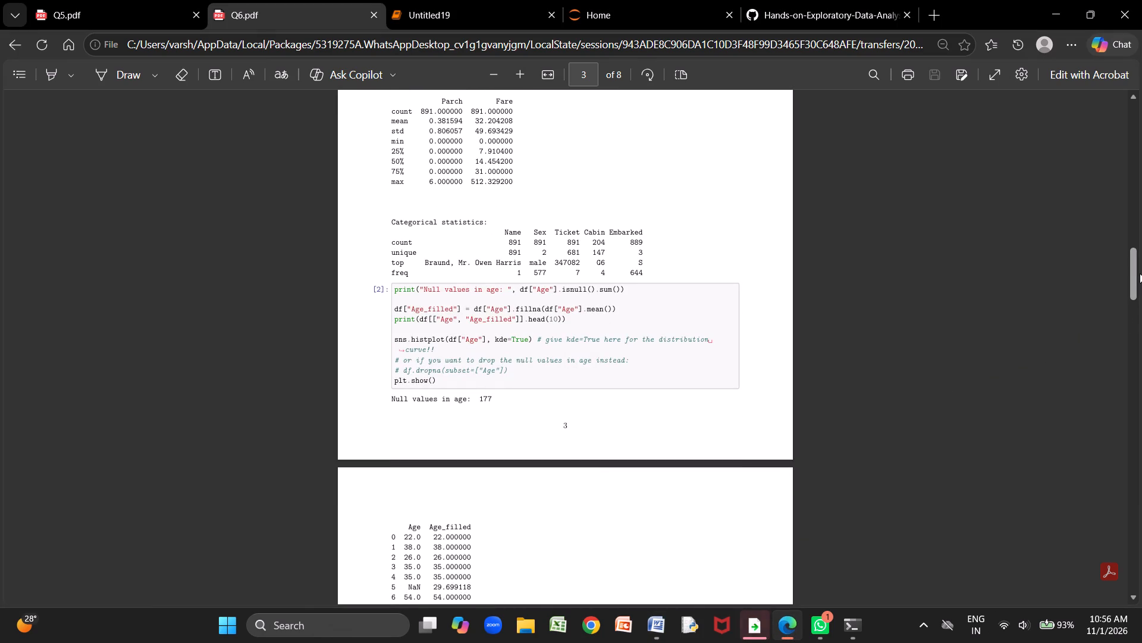
left_click_drag(1133, 273, 1140, 178)
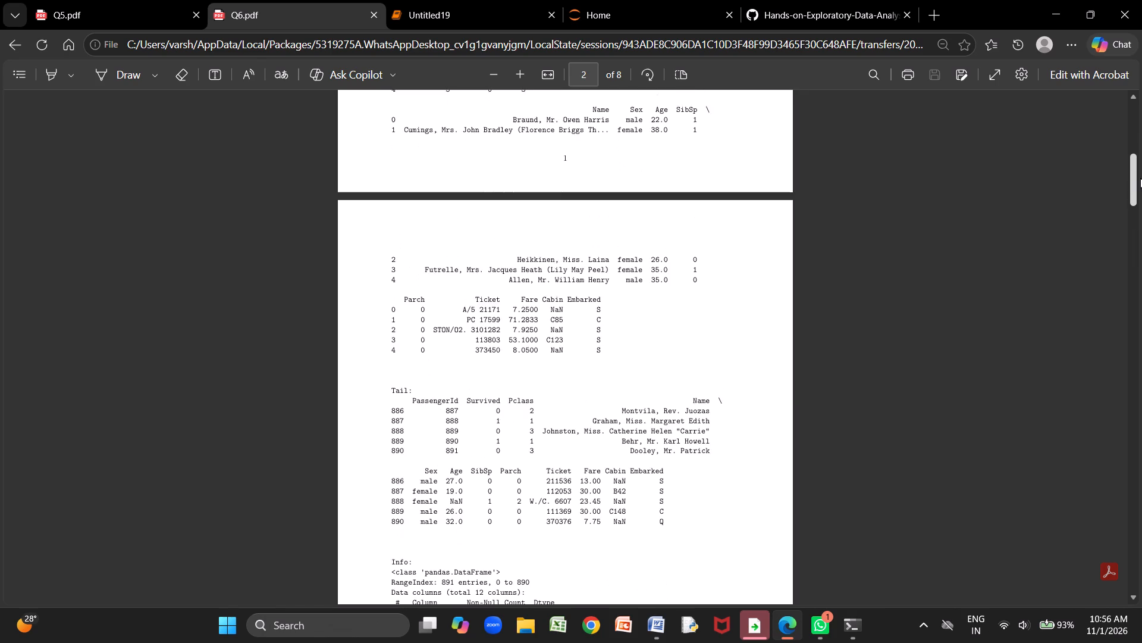
left_click_drag(1140, 178, 1130, 197)
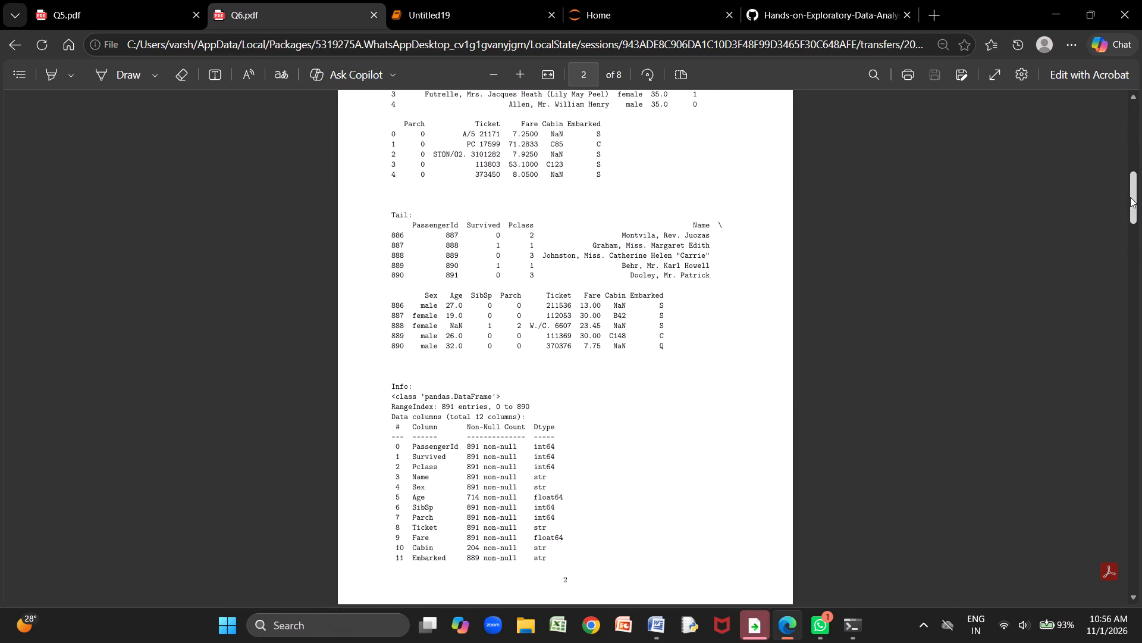
left_click_drag(1130, 197, 1113, 249)
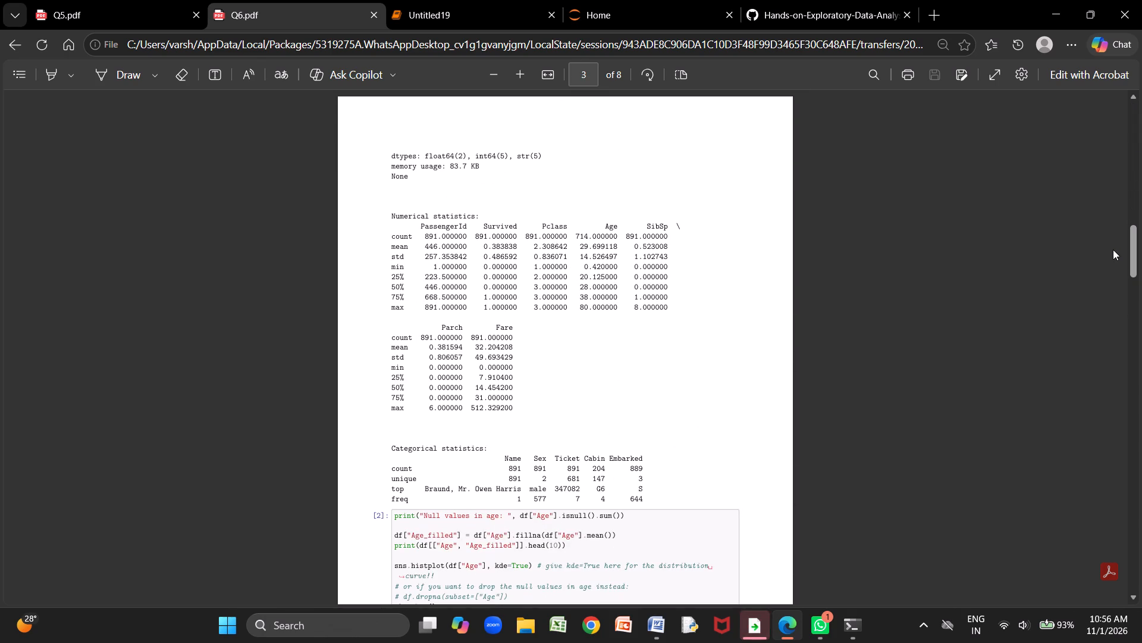
left_click_drag(1140, 257, 1134, 318)
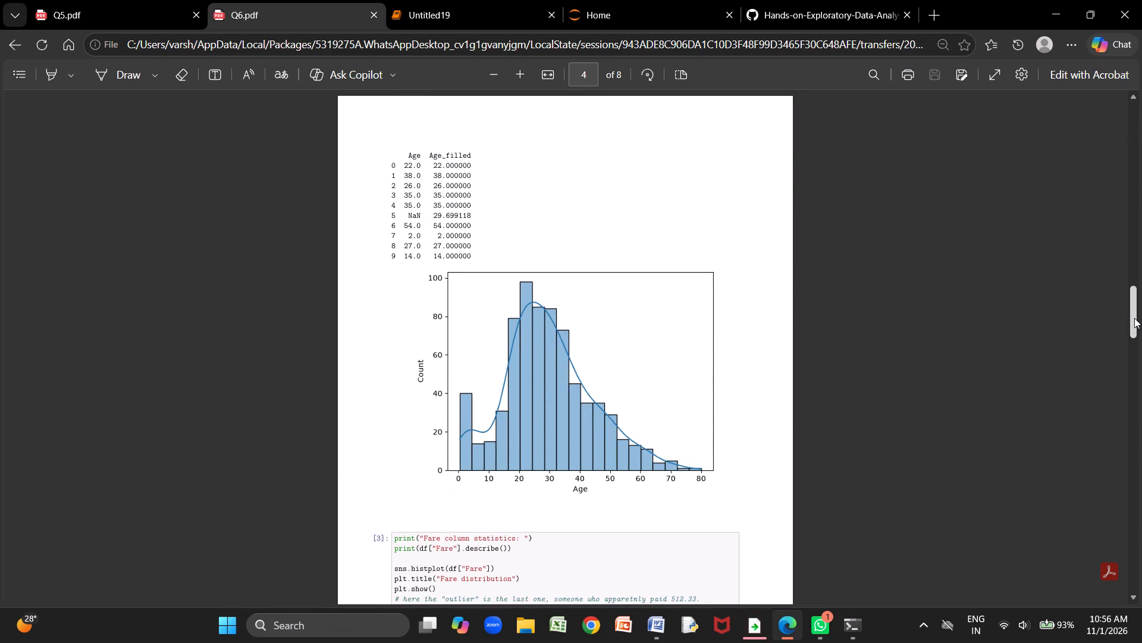
left_click_drag(1134, 318, 1134, 310)
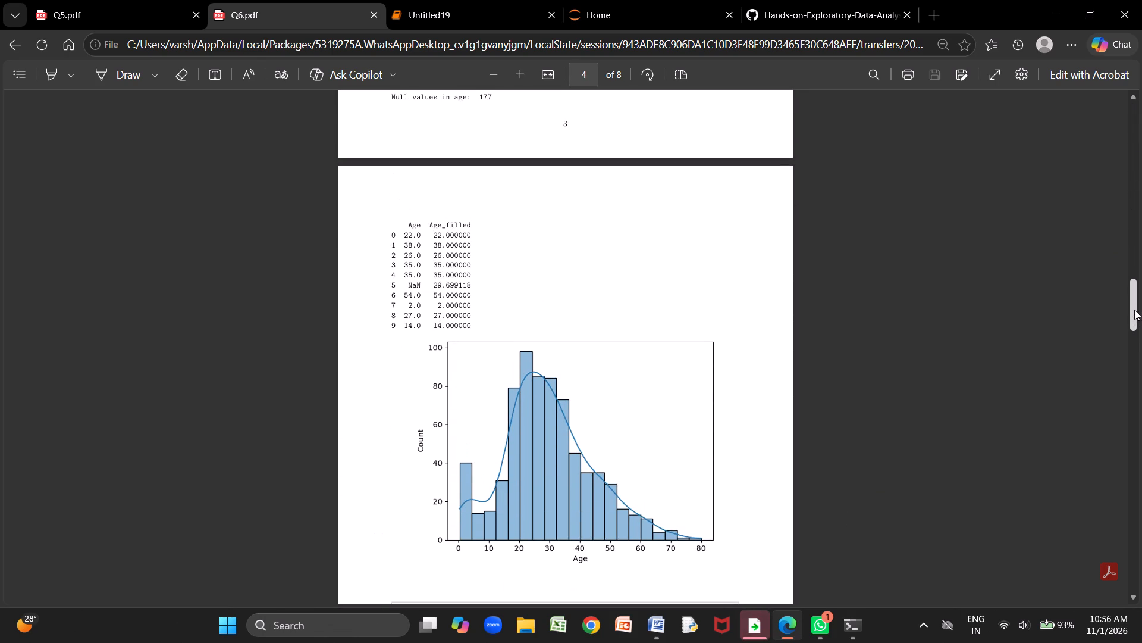
left_click_drag(1134, 310, 1134, 314)
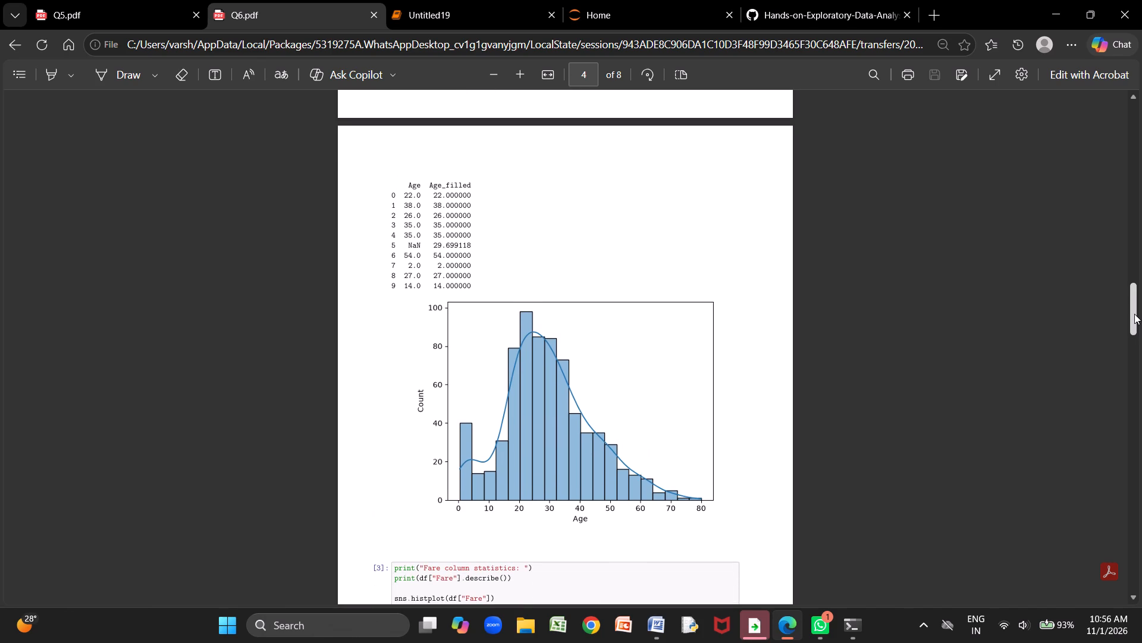
key("shift+super+s")
left_click_drag(376, 298, 768, 539)
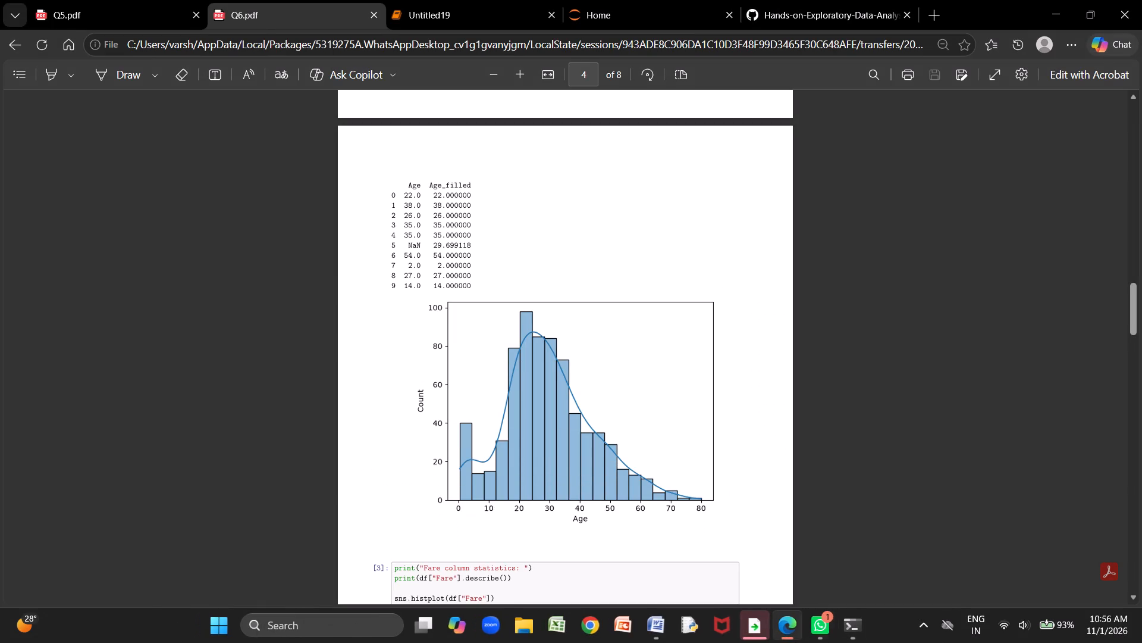
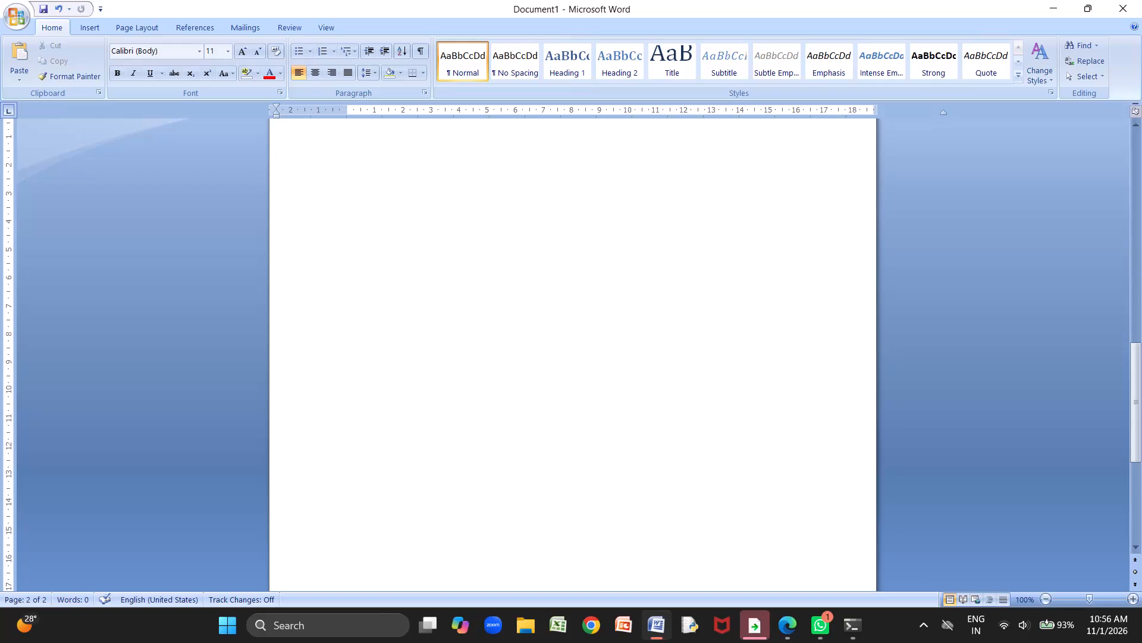
Paste the copied Age histogram snip onto the blank second page.
right_click(672, 490)
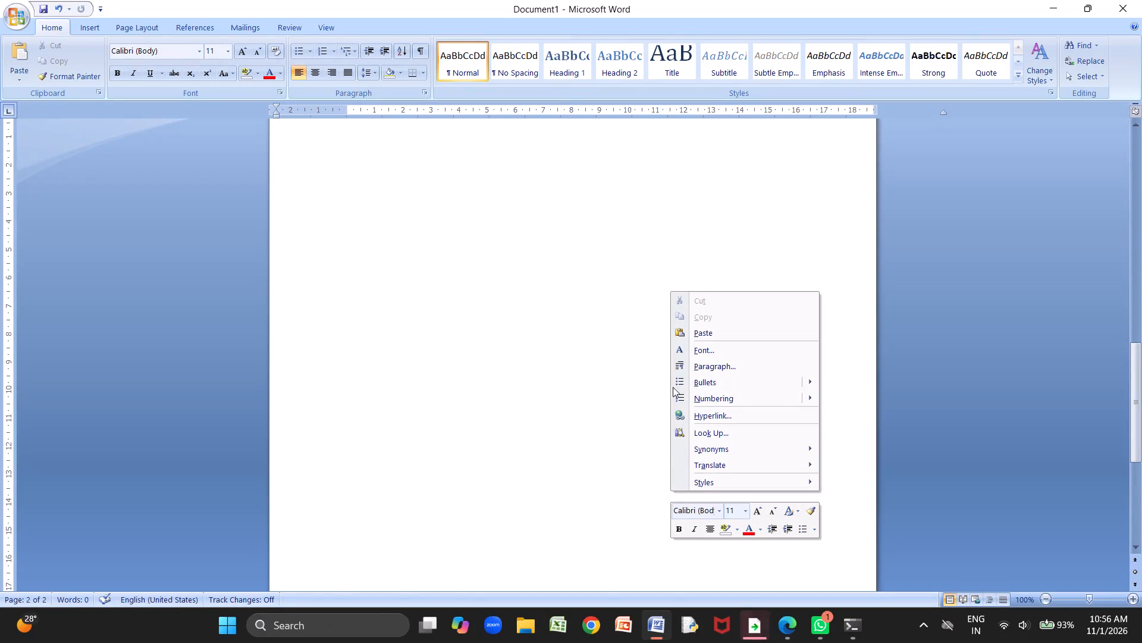
left_click(686, 339)
left_click_drag(673, 339, 770, 408)
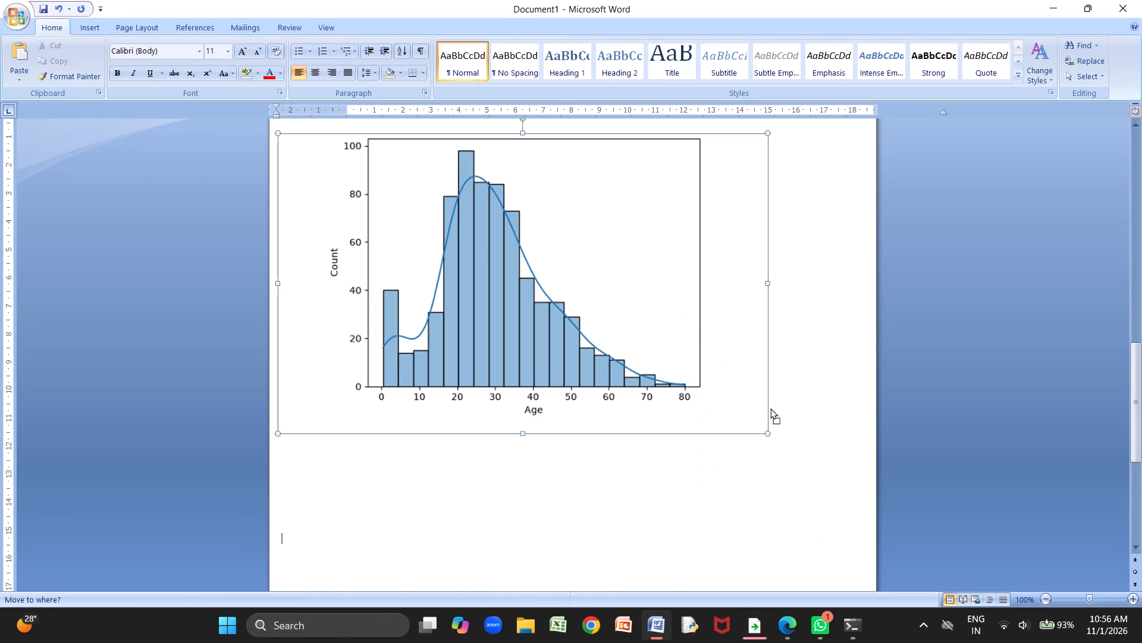
Crop the empty margins beside the Age histogram, bringing the picture width to about 14.06 cm.
left_click_drag(770, 408, 554, 45)
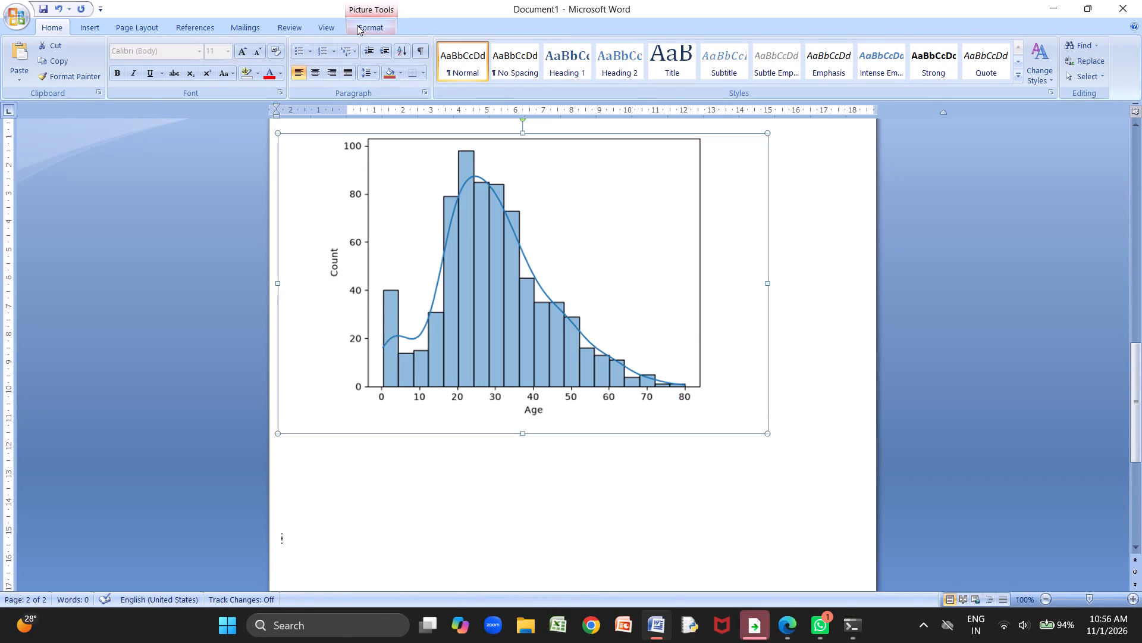
left_click_drag(357, 25, 1026, 65)
left_click(1026, 65)
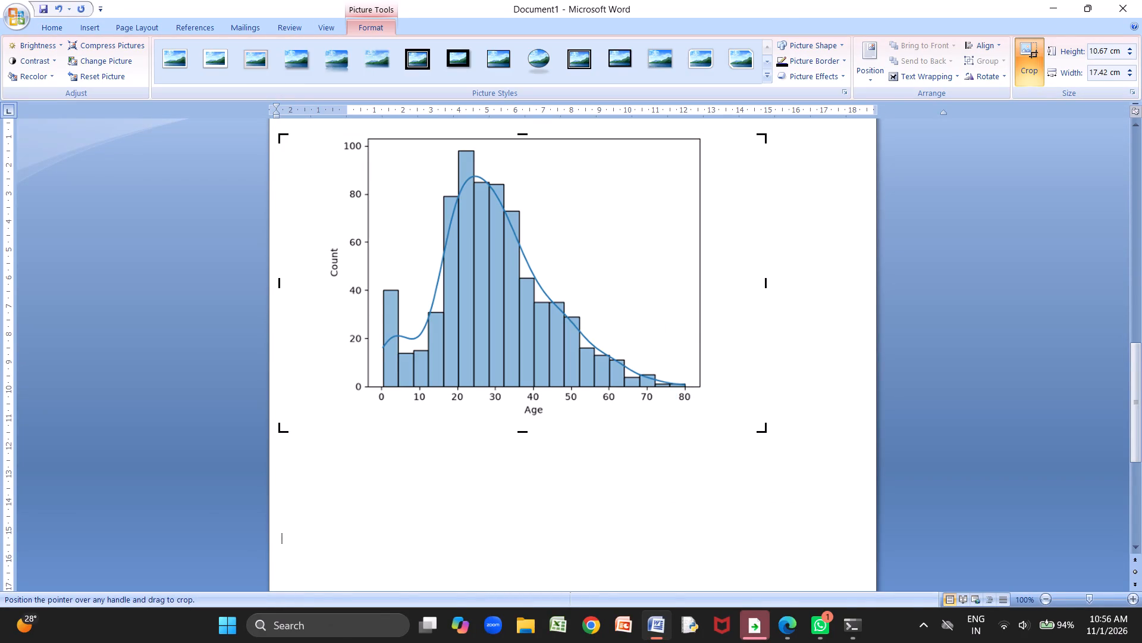
left_click_drag(765, 283, 723, 298)
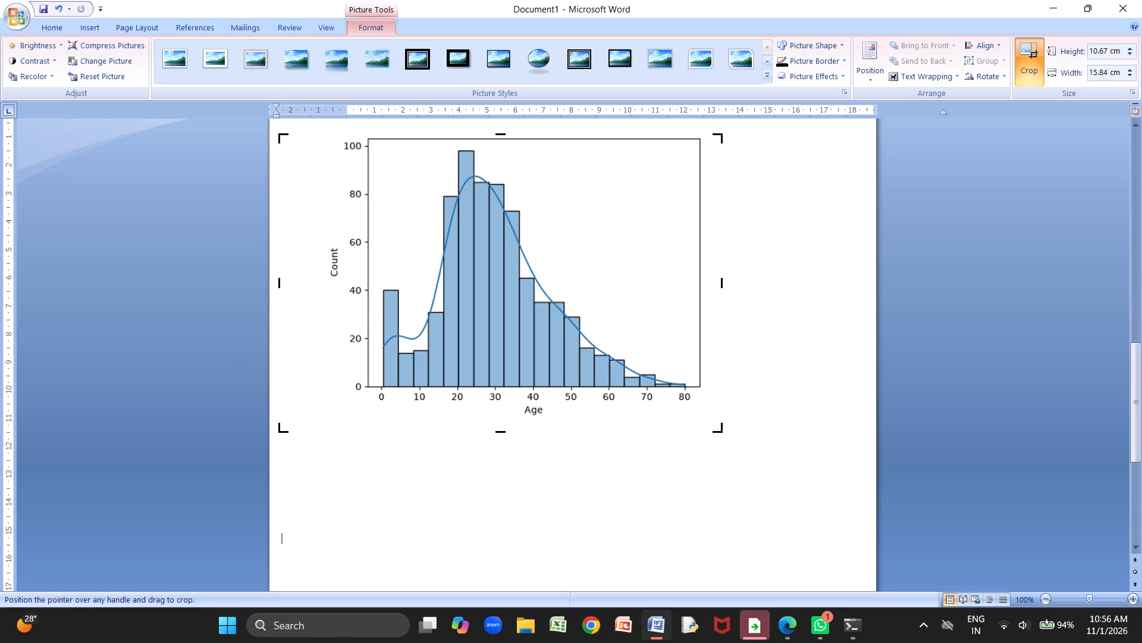
left_click_drag(278, 280, 328, 276)
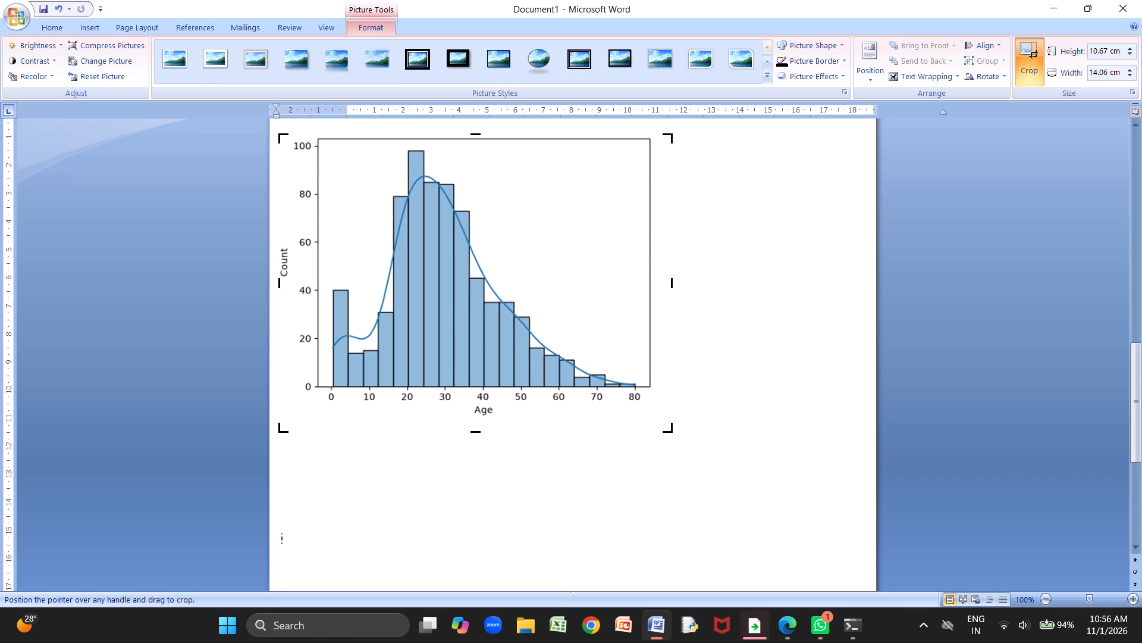
Crop the blank right and bottom margins off the Age histogram, leaving it about 13.66 cm wide and 10.2 cm high.
left_click_drag(669, 283, 661, 286)
left_click_drag(669, 284, 663, 277)
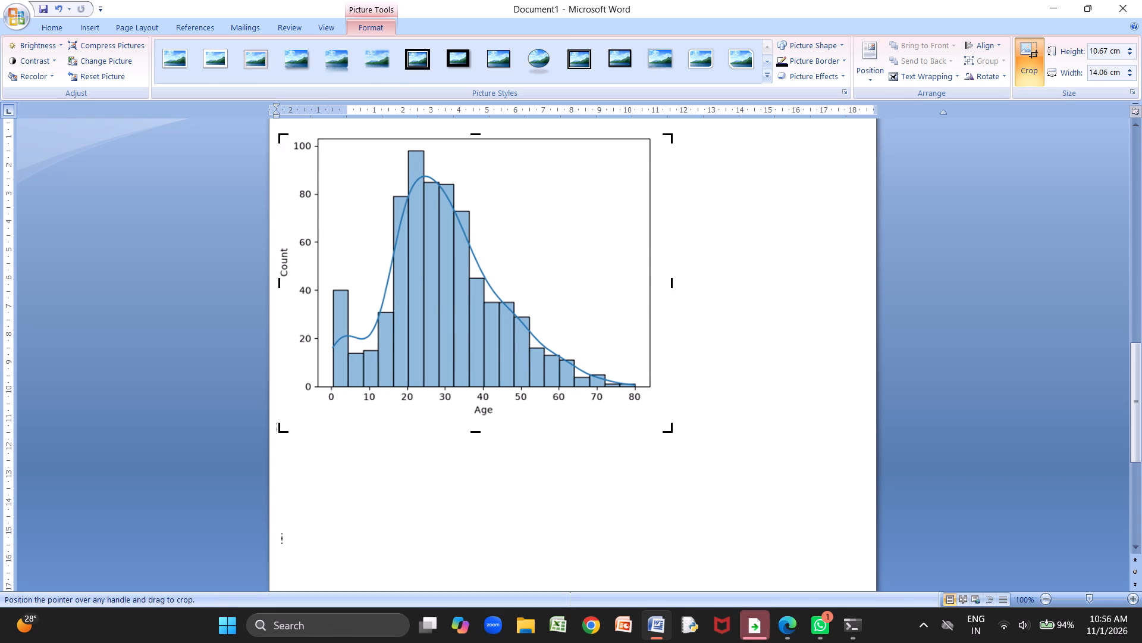
left_click_drag(672, 281, 661, 283)
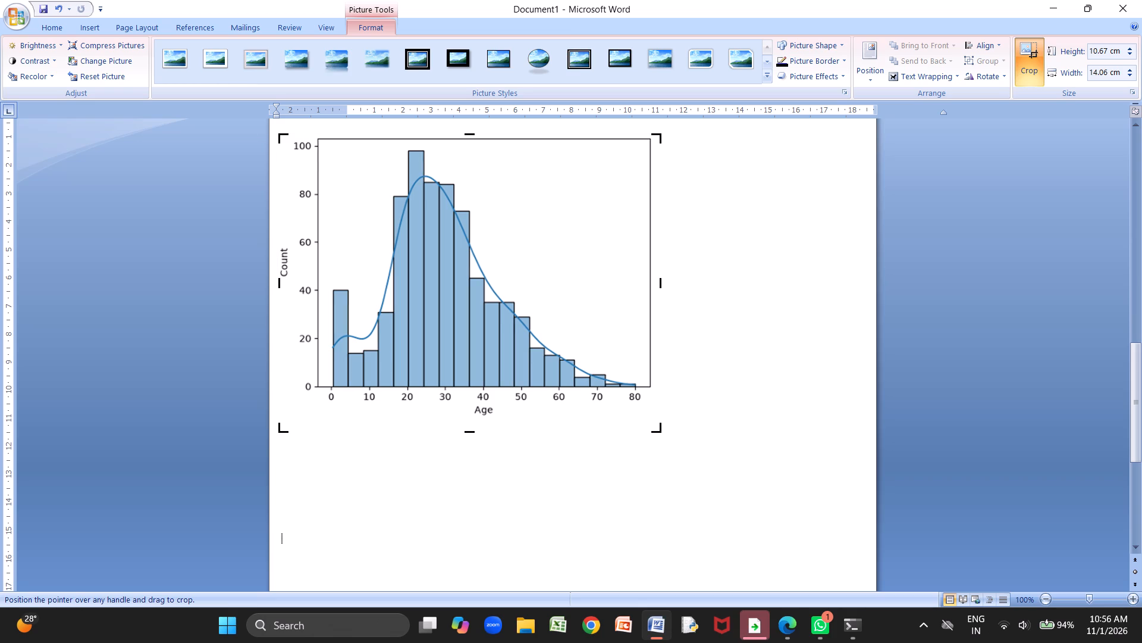
left_click_drag(472, 430, 472, 429)
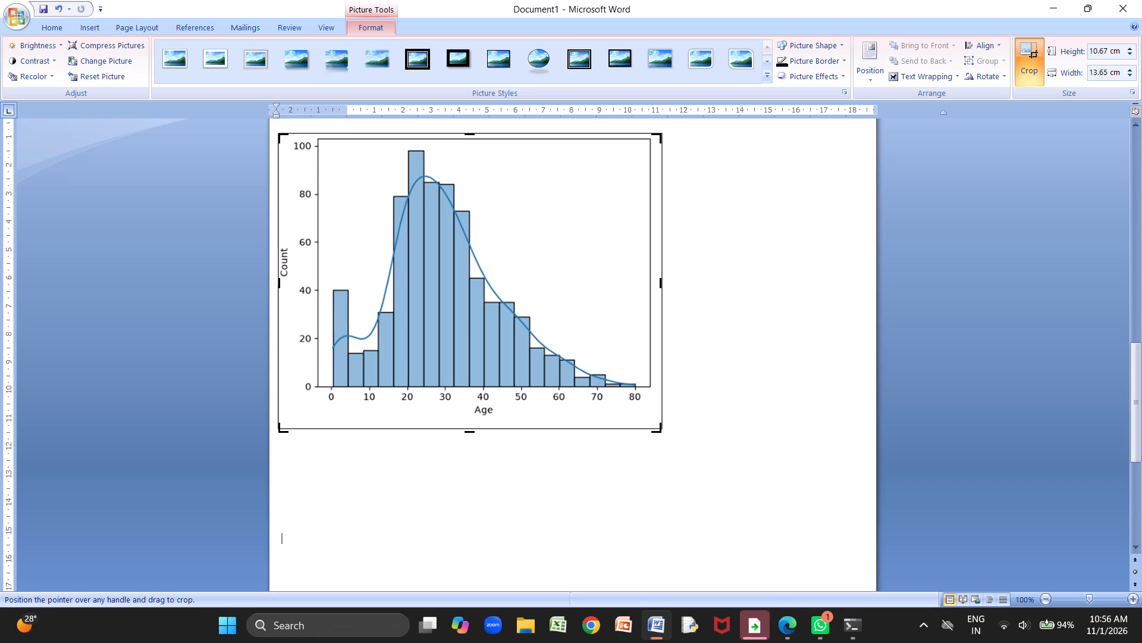
left_click_drag(472, 429, 472, 420)
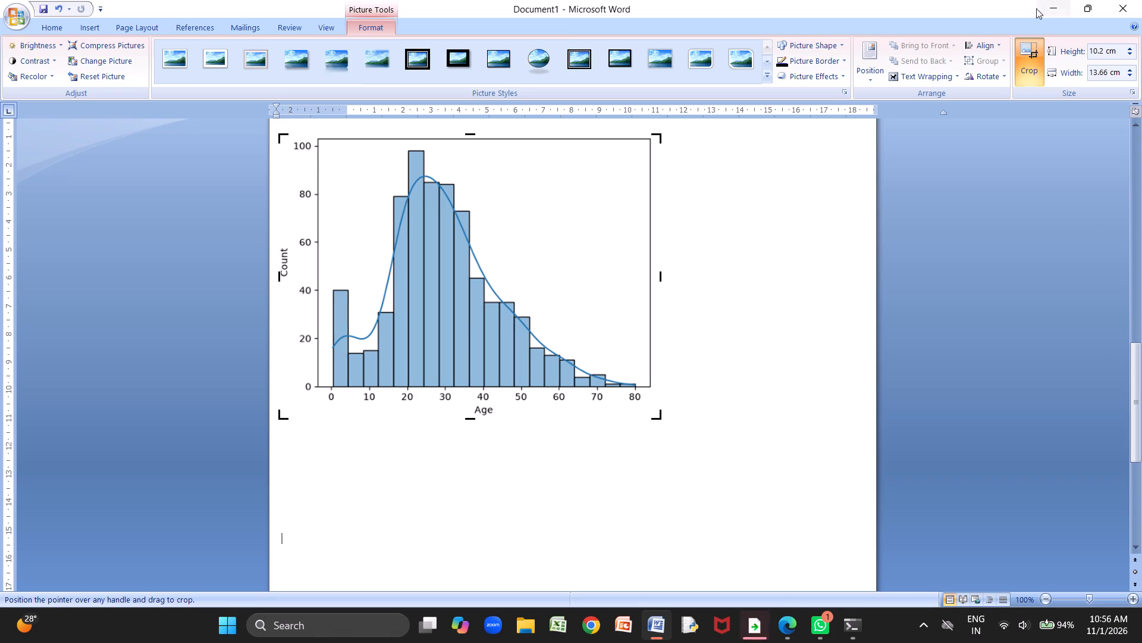
left_click(1030, 39)
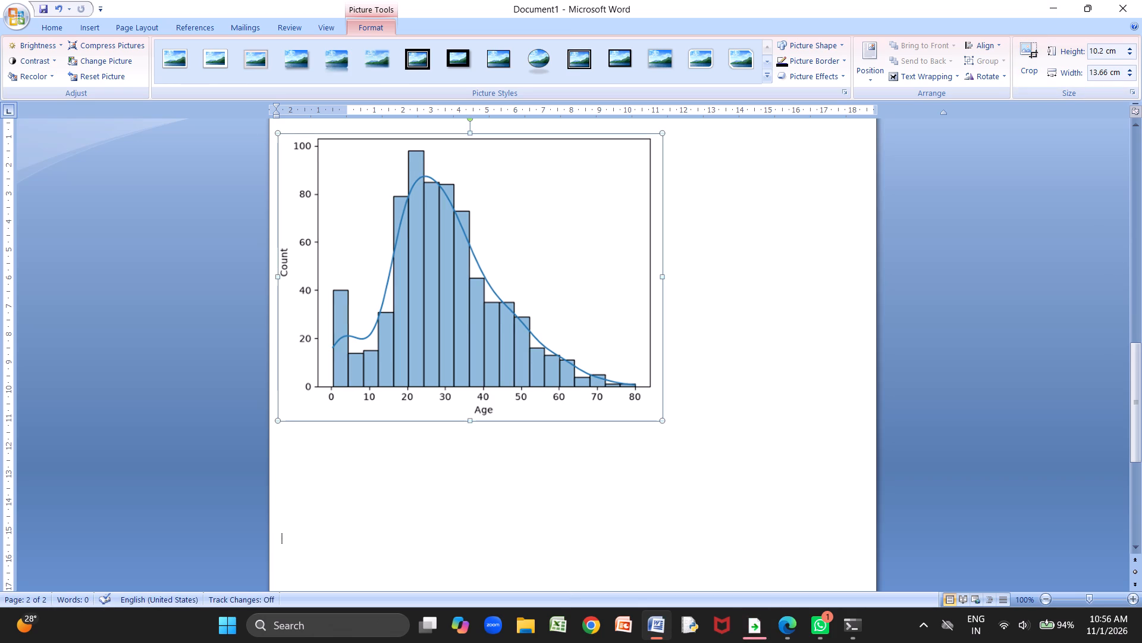
Scale the Age histogram down proportionally to about 12.73 cm wide and 9.5 cm high.
left_click_drag(661, 421, 625, 401)
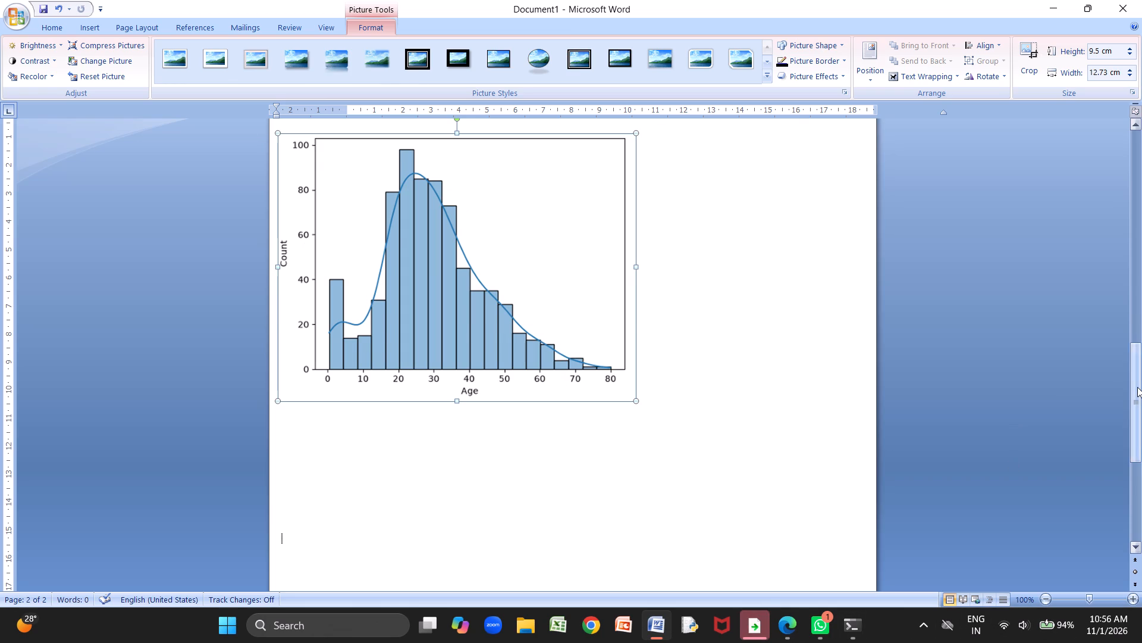
Switch to Q6.pdf in Edge and snip the Fare distribution histogram on page 5, including its title and axis labels.
left_click_drag(1137, 387, 1124, 395)
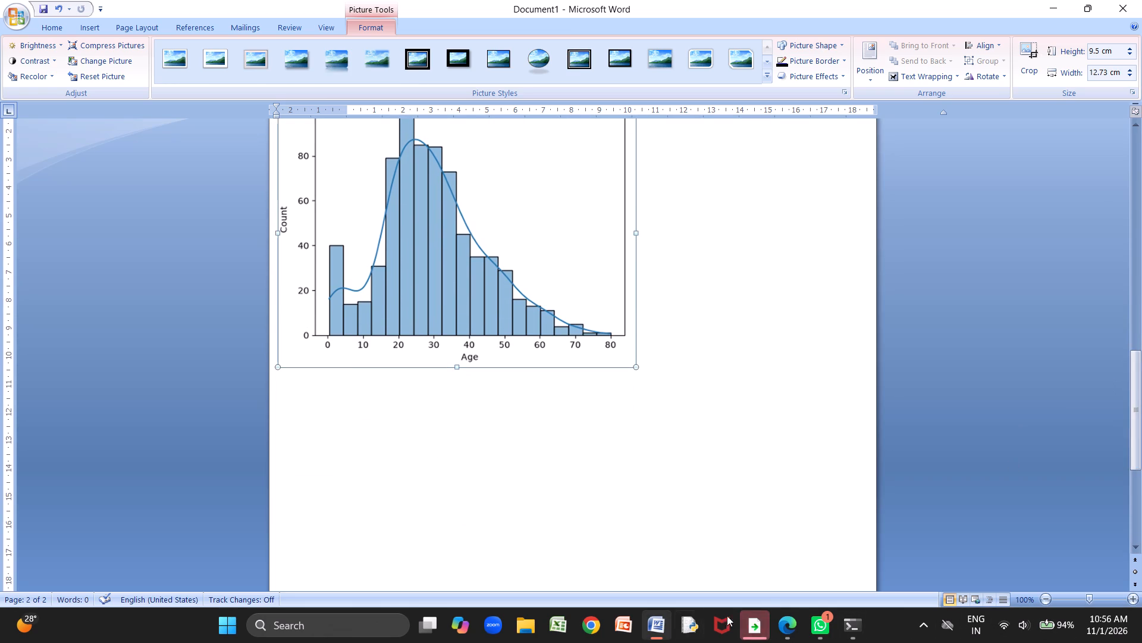
left_click(794, 632)
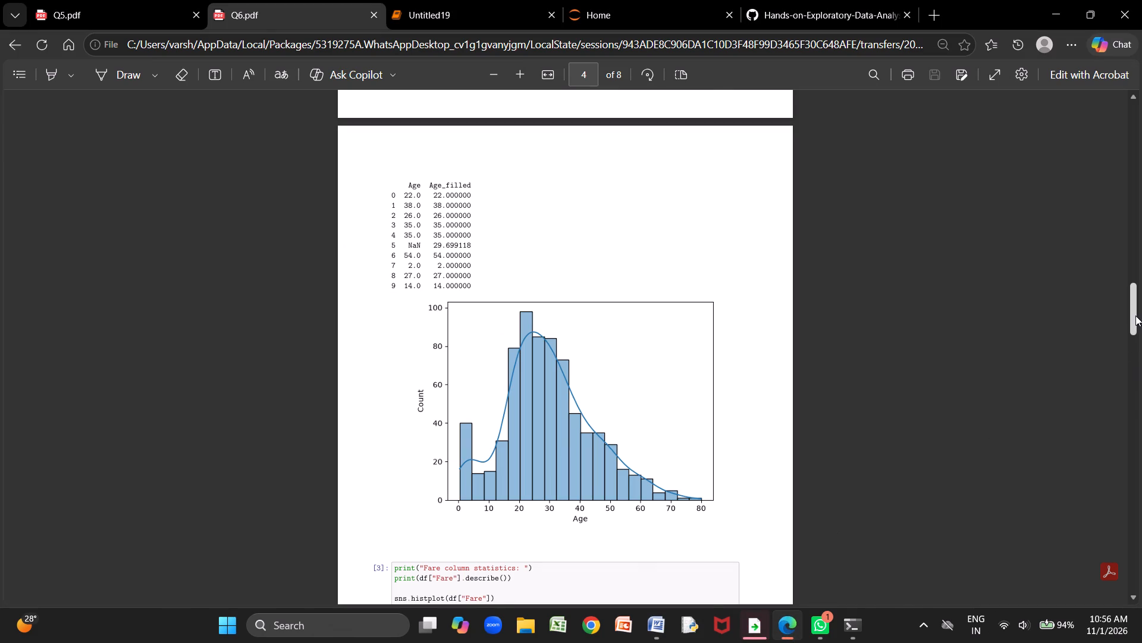
left_click_drag(1135, 316, 1140, 392)
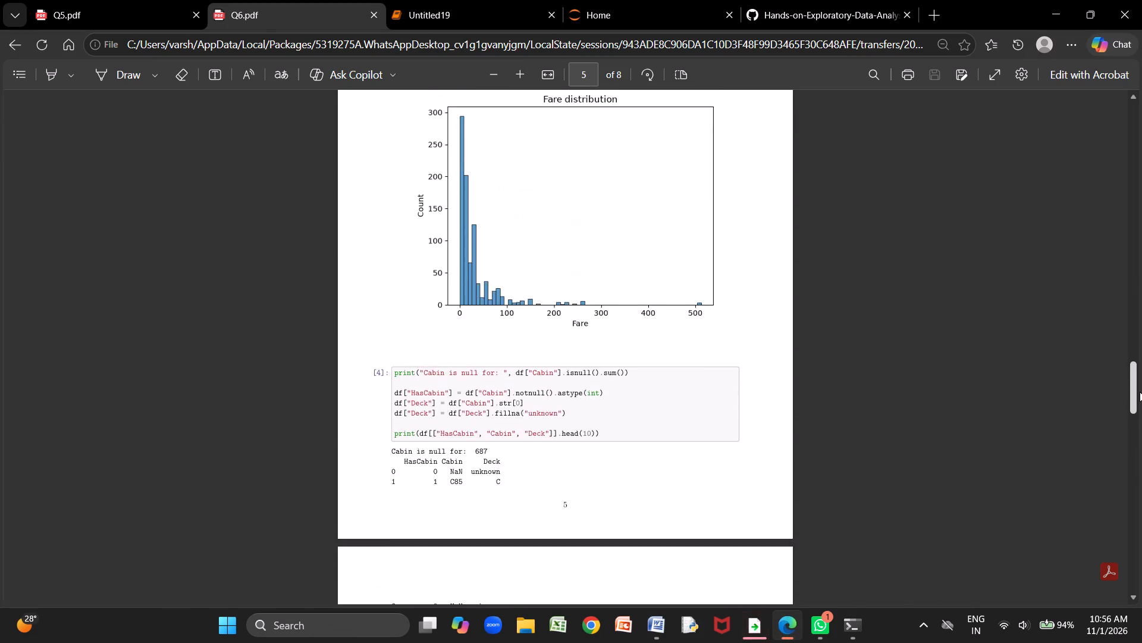
left_click_drag(1140, 392, 1141, 381)
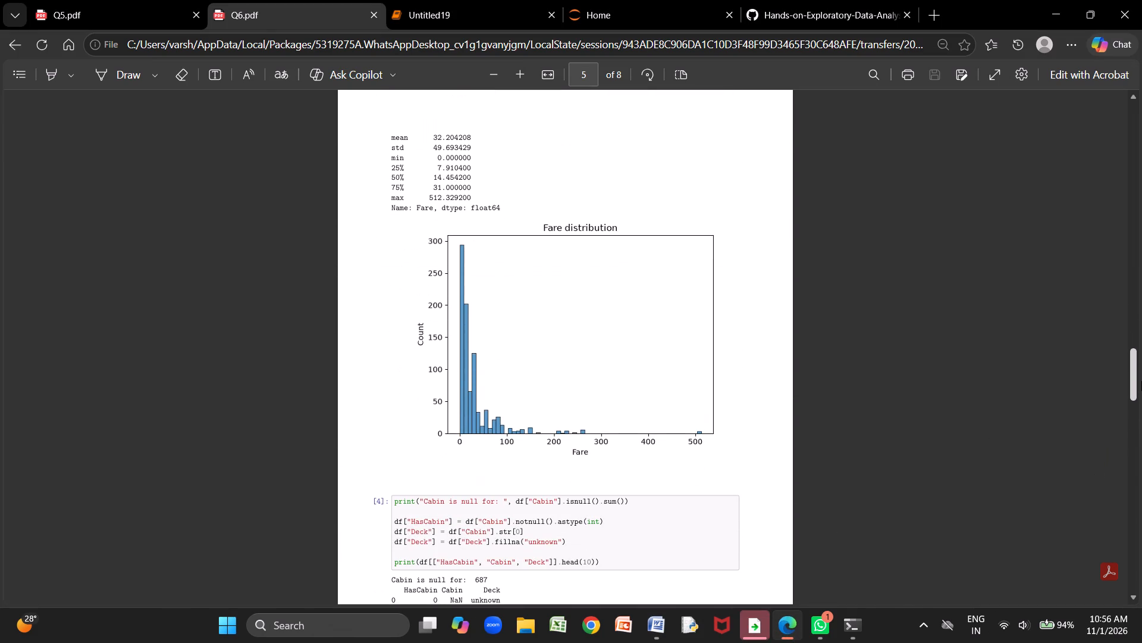
key("shift+super+s")
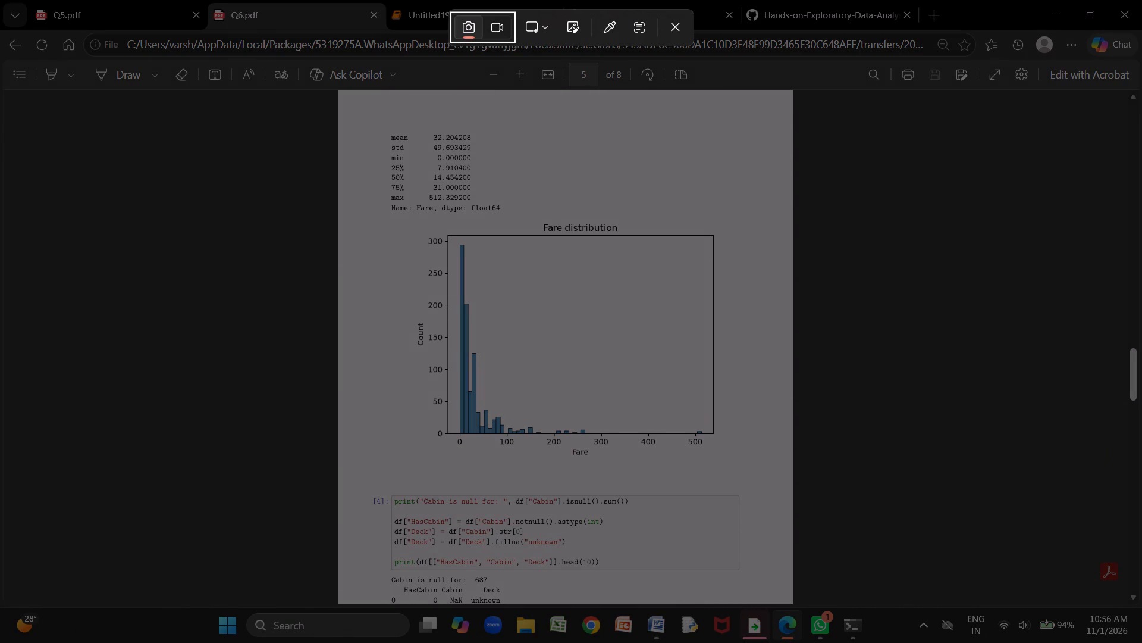
left_click_drag(397, 217, 752, 463)
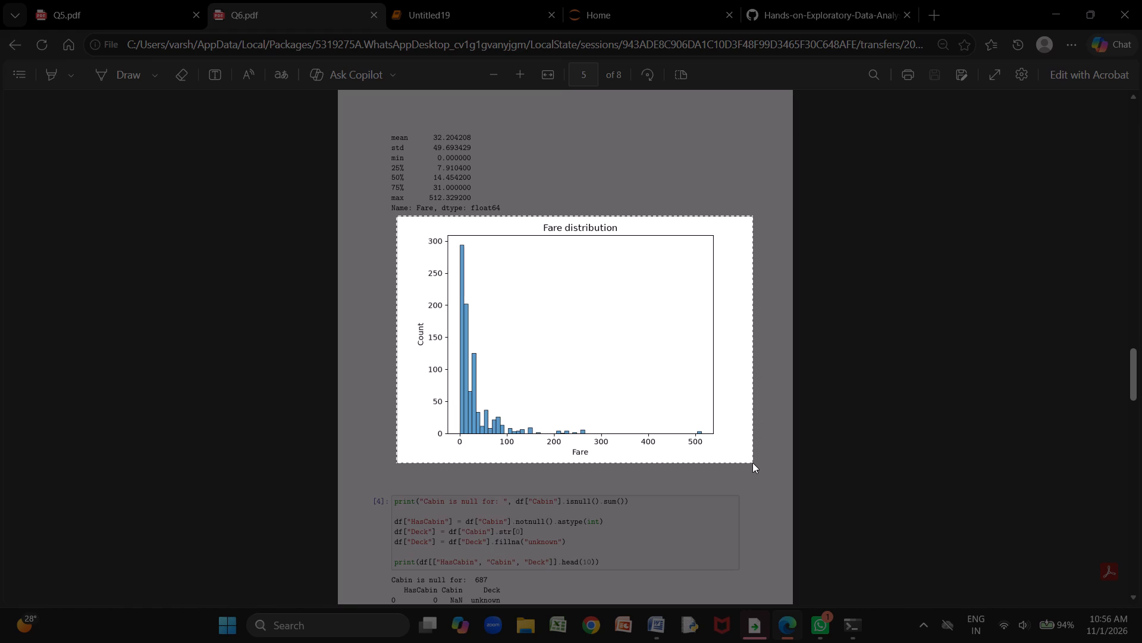
left_click_drag(752, 463, 730, 469)
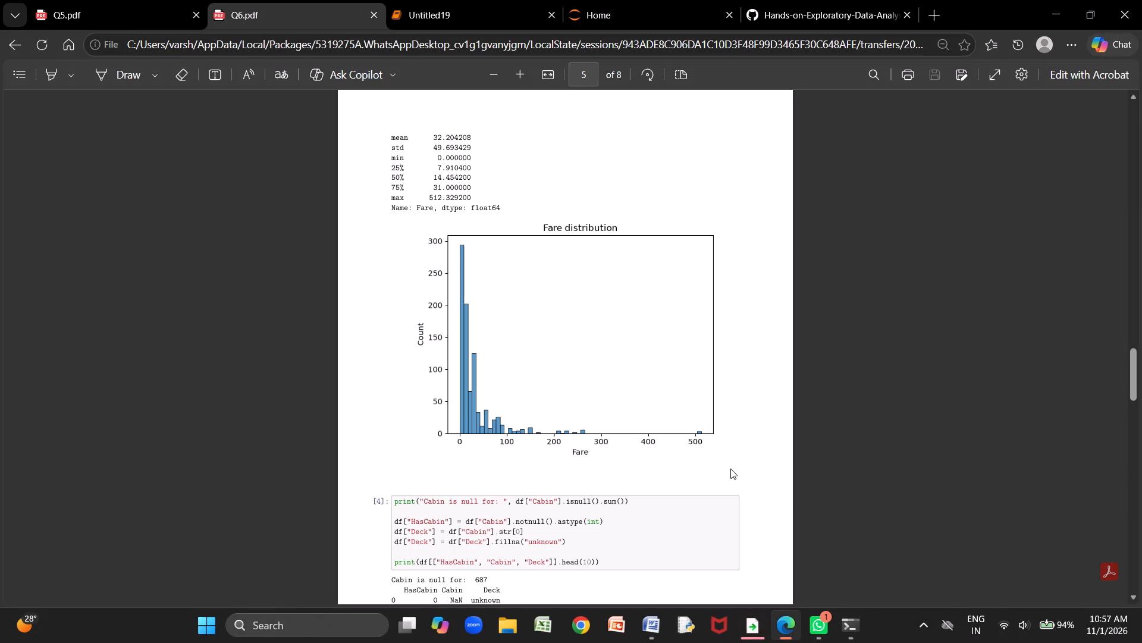
Return to Document1 in Word and paste the snipped Fare distribution histogram after the Age histogram on page 2.
left_click(655, 627)
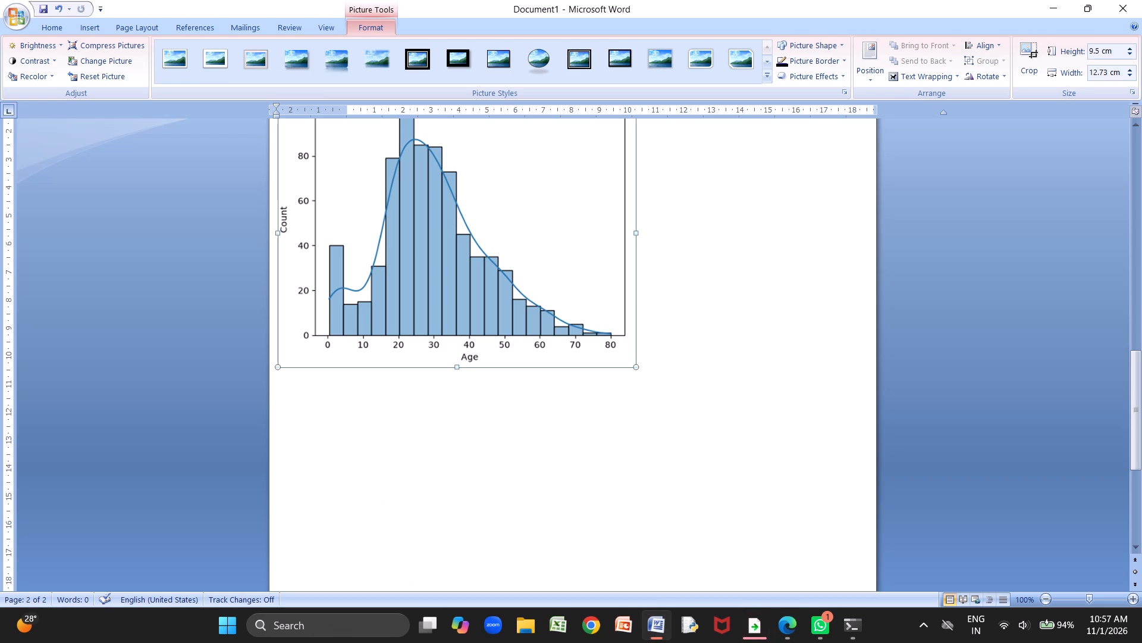
left_click(695, 442)
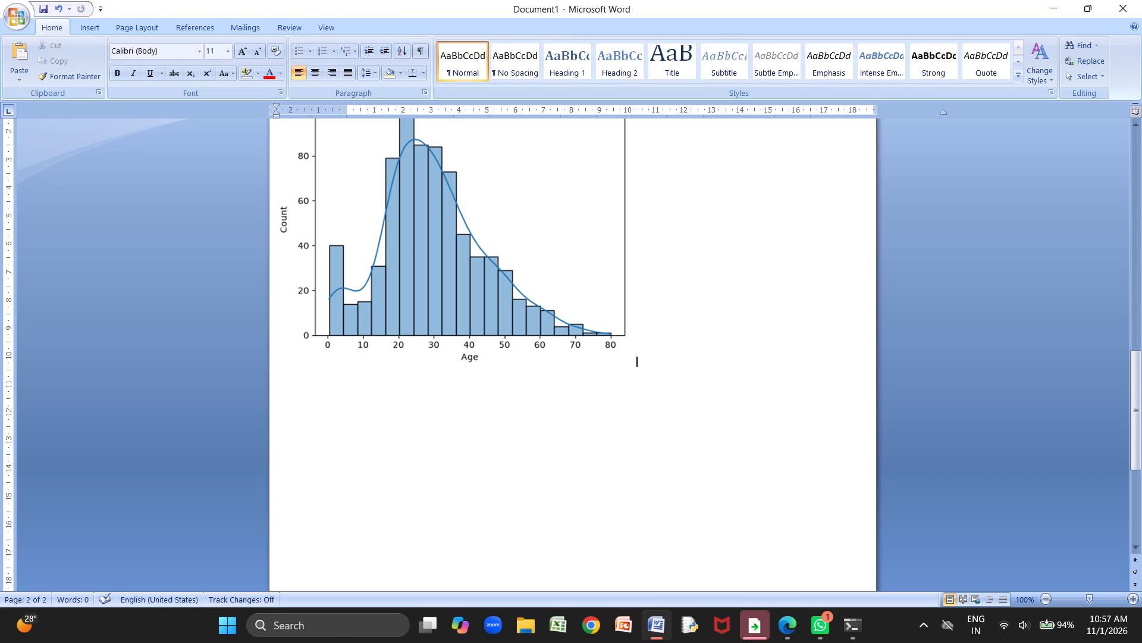
right_click(695, 442)
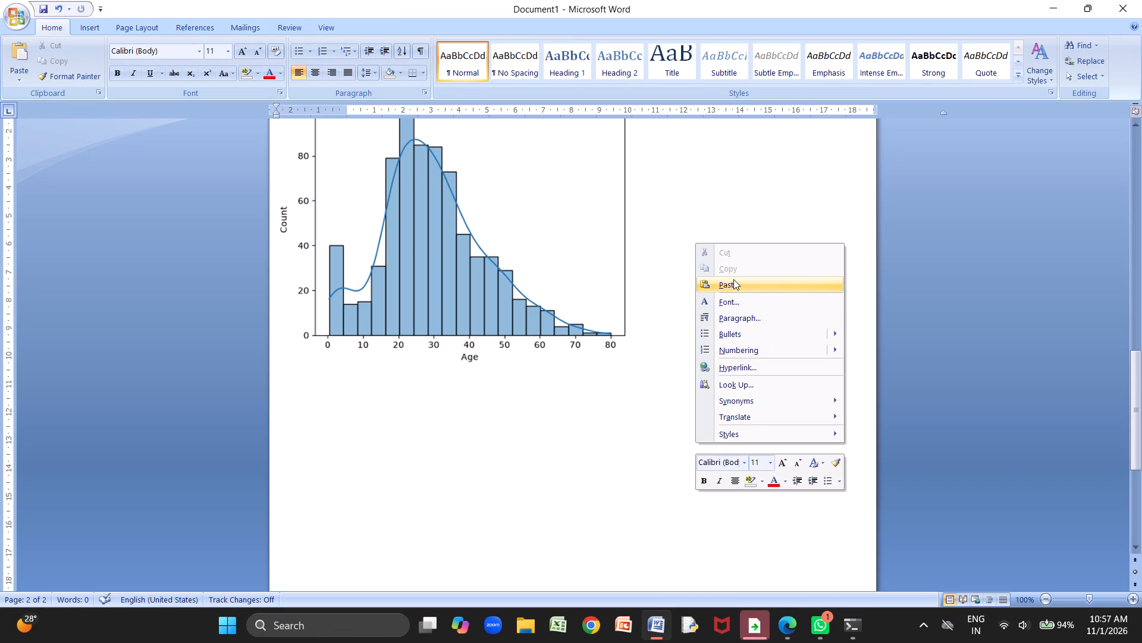
left_click(733, 279)
Crop the blank left, bottom and right margins off the Fare distribution picture, leaving it about 13.55 cm wide and 10.71 cm high.
left_click(473, 411)
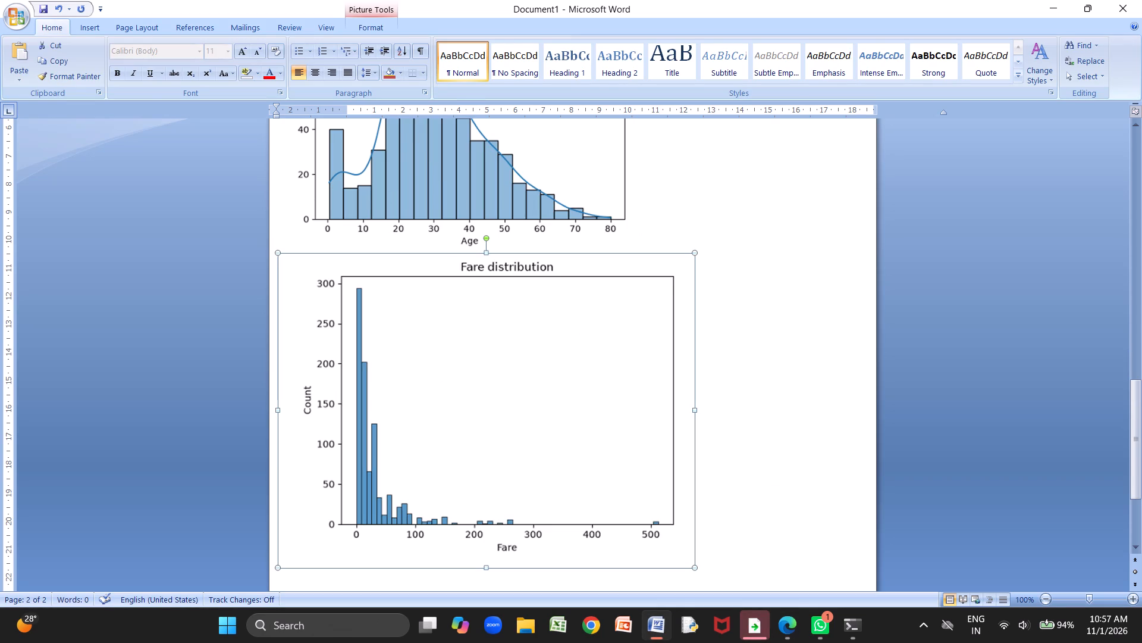
left_click_drag(359, 25, 1065, 83)
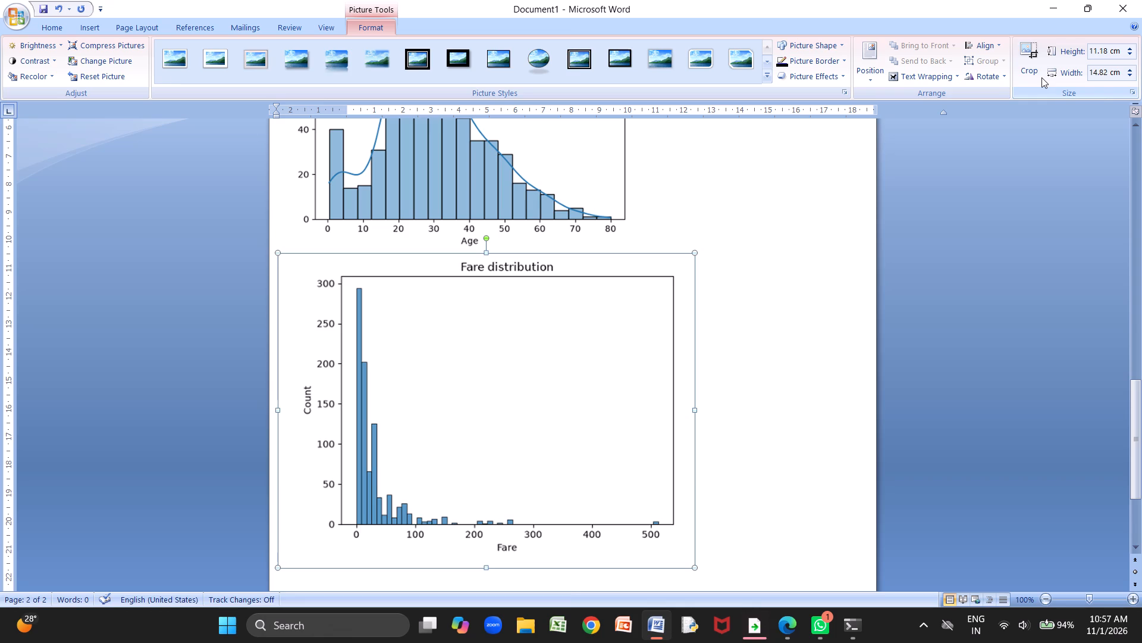
left_click(1041, 77)
left_click_drag(280, 409, 281, 408)
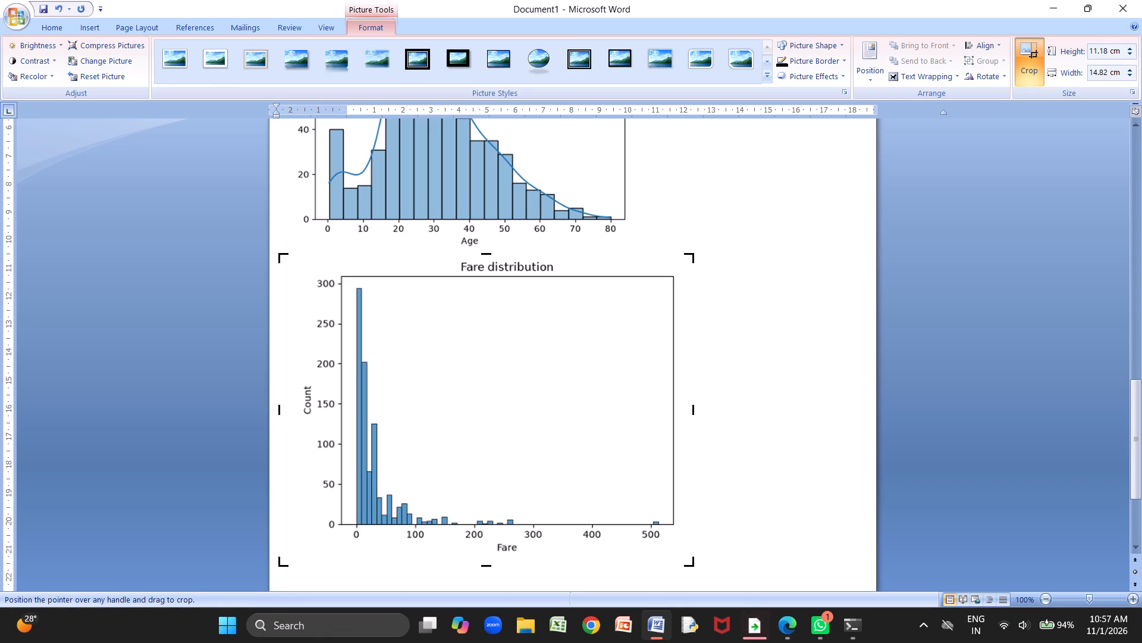
left_click_drag(281, 408, 300, 409)
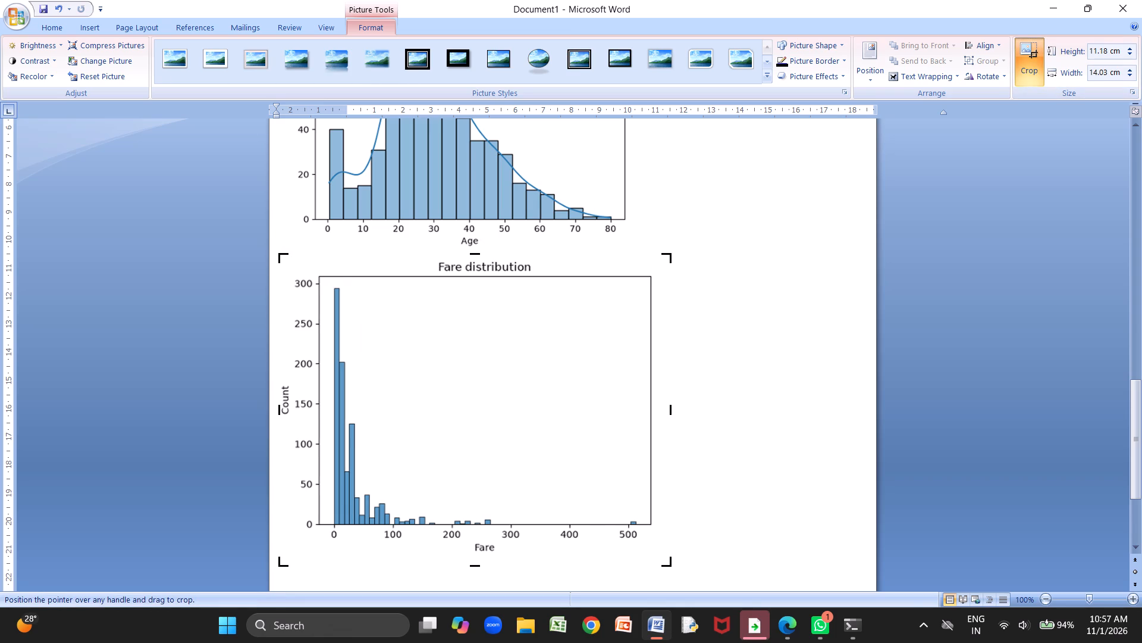
left_click_drag(476, 565, 476, 554)
left_click_drag(669, 402, 661, 403)
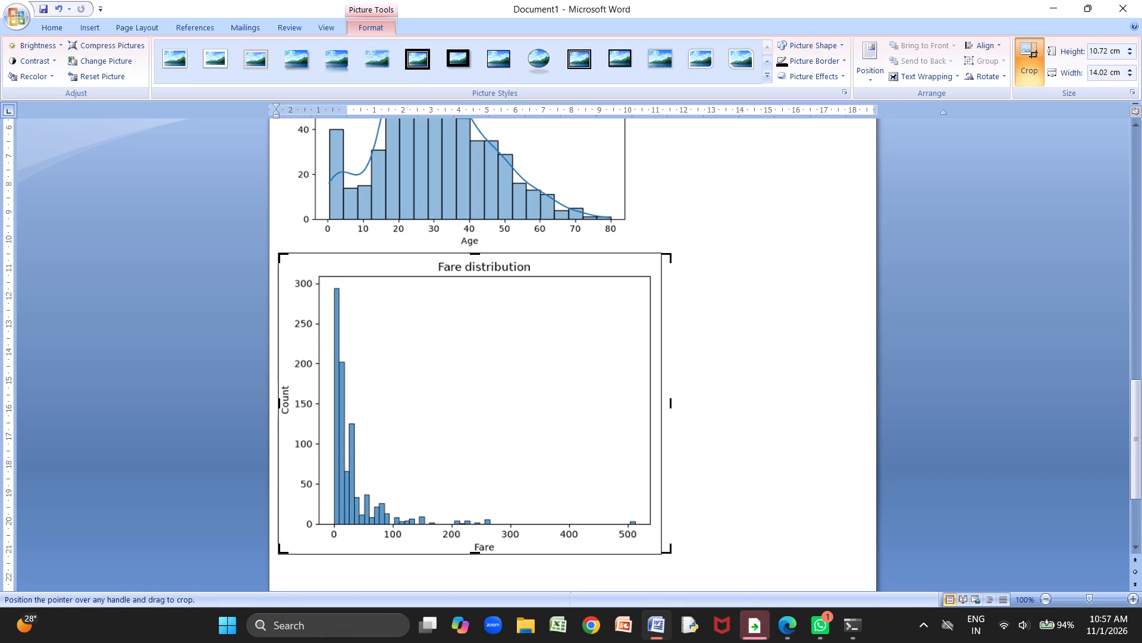
left_click_drag(661, 403, 658, 404)
left_click(658, 404)
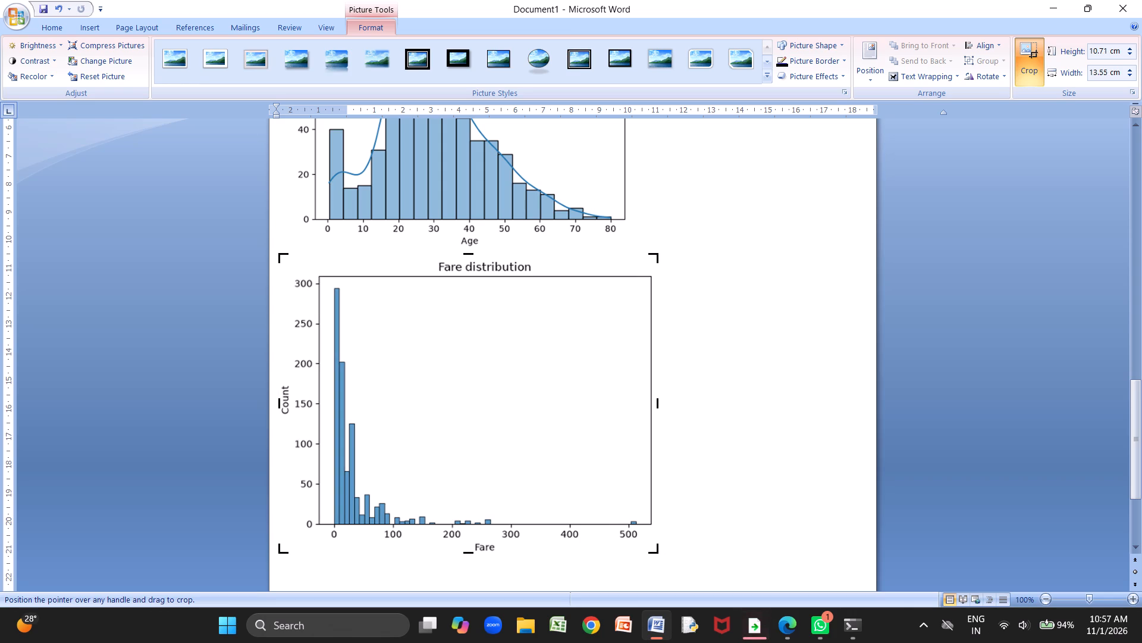
left_click(1031, 78)
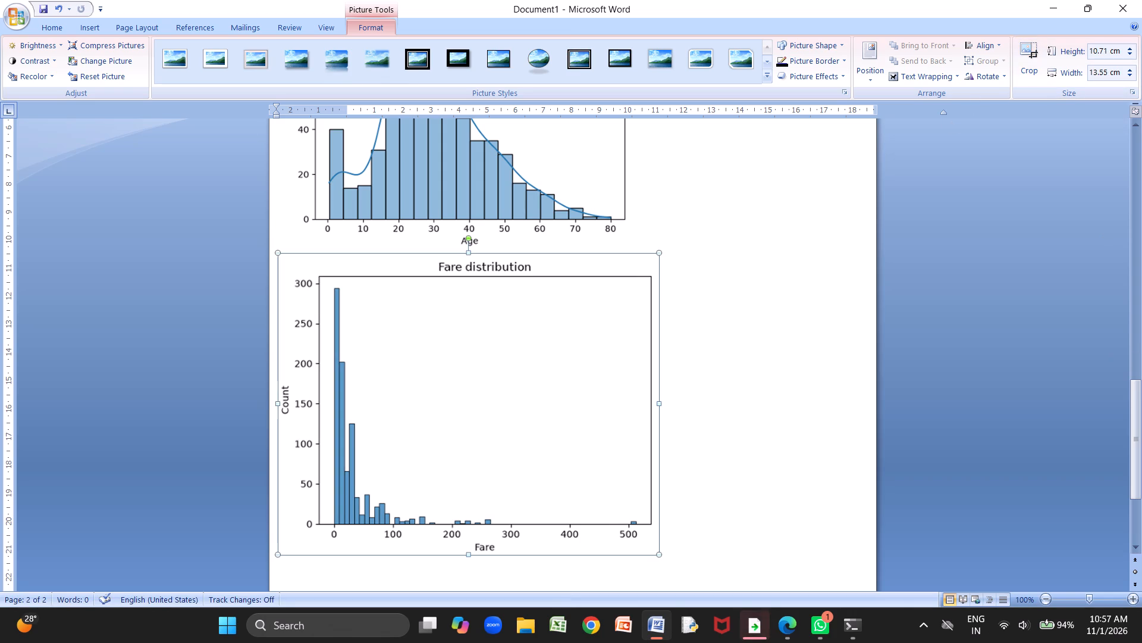
Scale the Fare distribution picture down proportionally to about 10.07 cm wide and 7.96 cm high.
left_click_drag(657, 555, 575, 492)
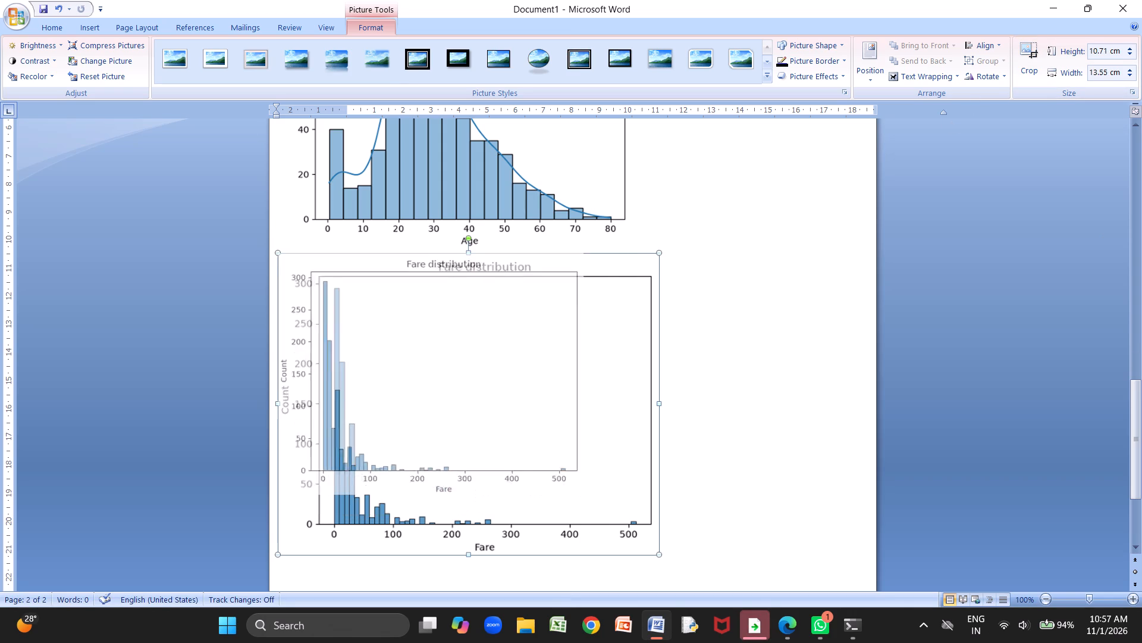
left_click_drag(575, 492, 549, 477)
Move the Fare distribution picture within page 2 so that it comes before the Age histogram.
left_click_drag(742, 244, 469, 372)
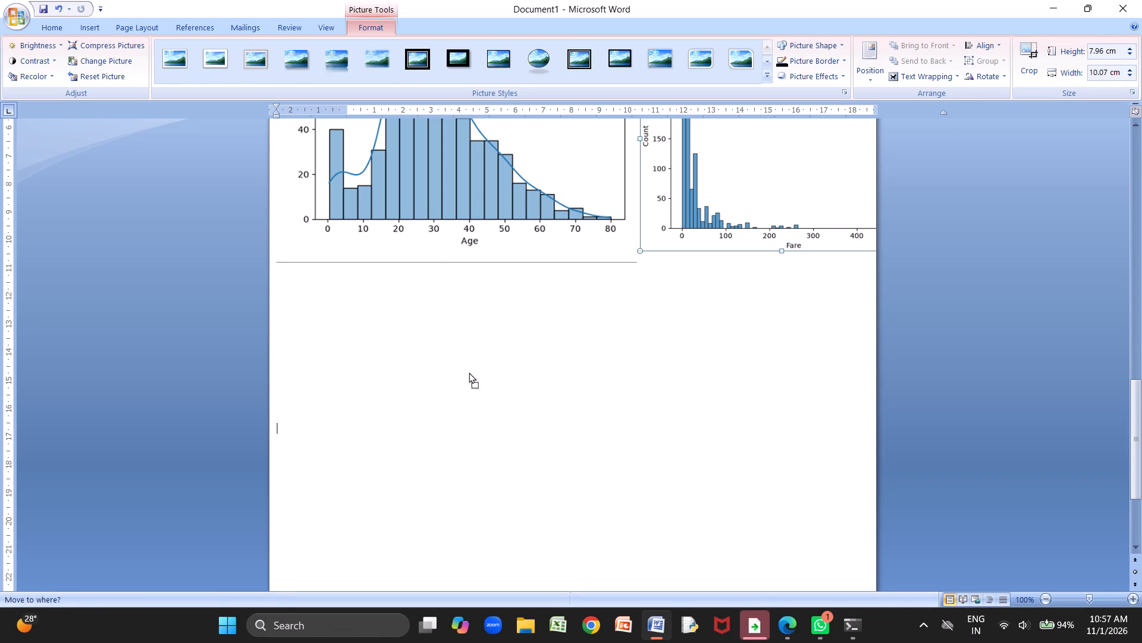
left_click_drag(469, 372, 407, 394)
Bring the Age histogram's right indent in to the page edge, so the histogram wraps below the Fare distribution picture.
left_click(709, 311)
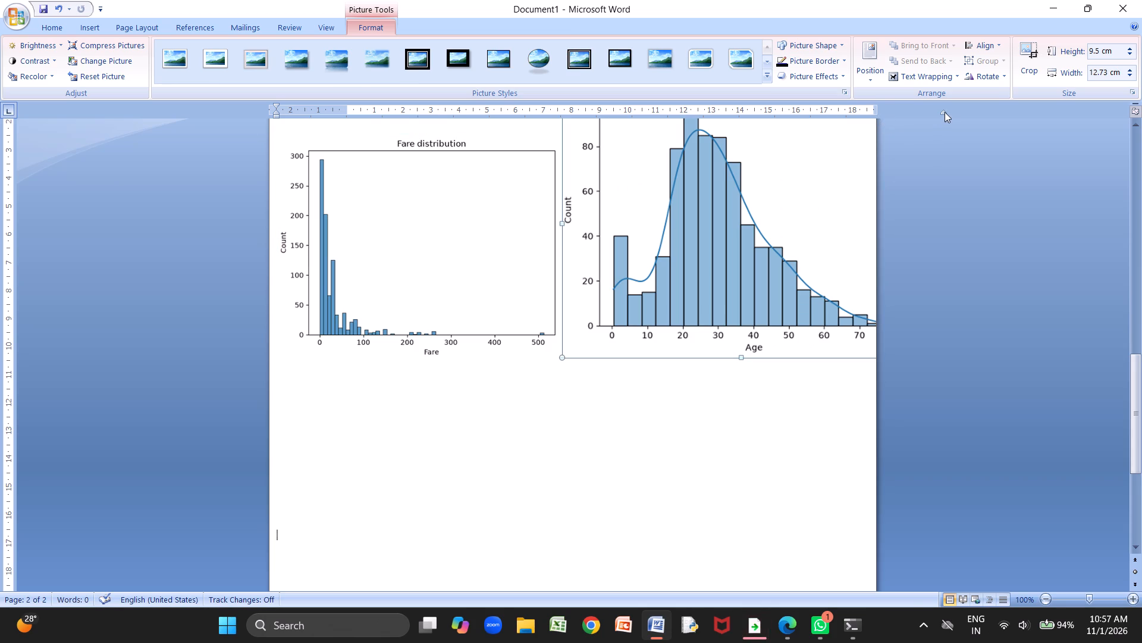
left_click_drag(945, 112, 883, 114)
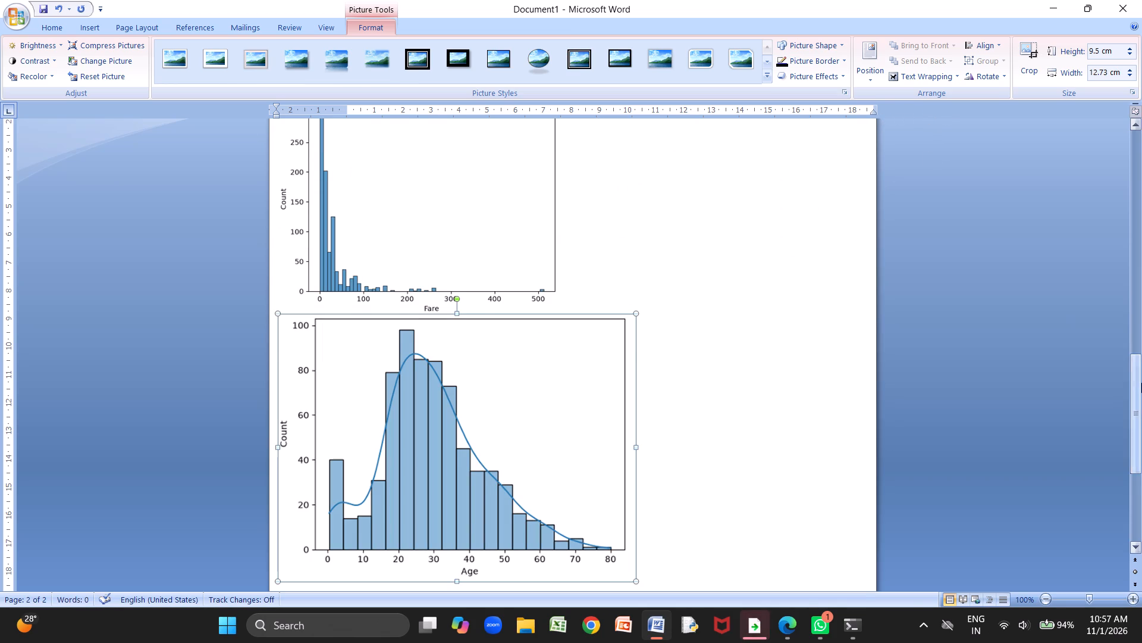
Enlarge the Fare distribution picture to about 10.62 by 8.39 cm and move it up to the very top of page 2.
left_click_drag(1141, 375, 1124, 335)
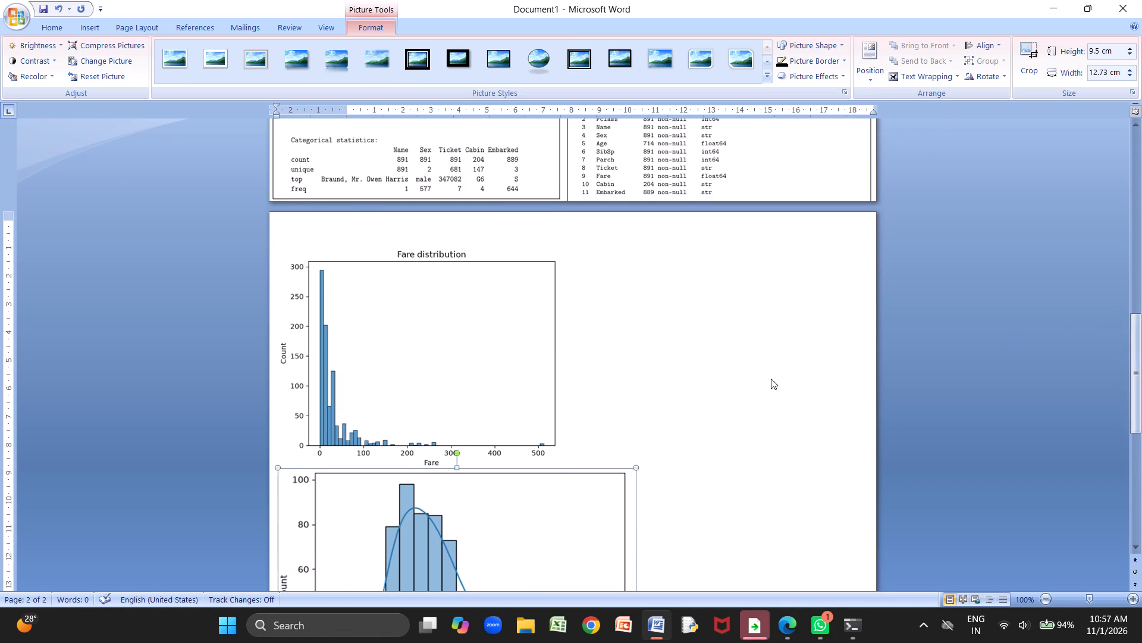
left_click(534, 439)
left_click_drag(563, 469, 576, 475)
left_click_drag(426, 292, 419, 227)
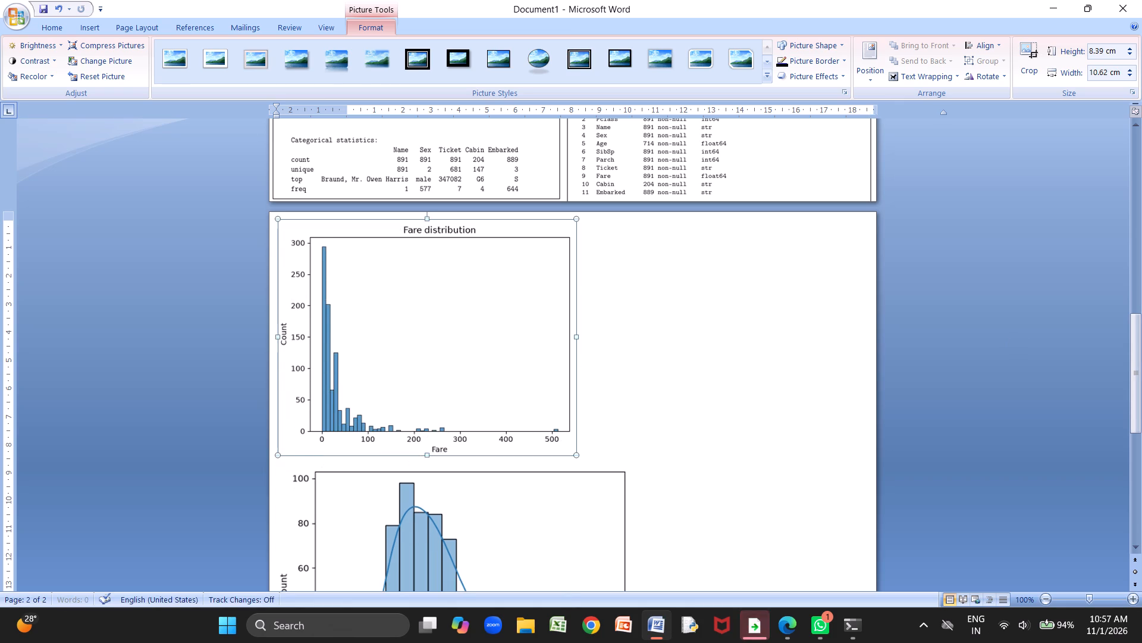
Switch to Q6.pdf in the browser and snip the AgeGroup bar chart on page 7.
left_click_drag(1133, 364, 1131, 471)
left_click(657, 630)
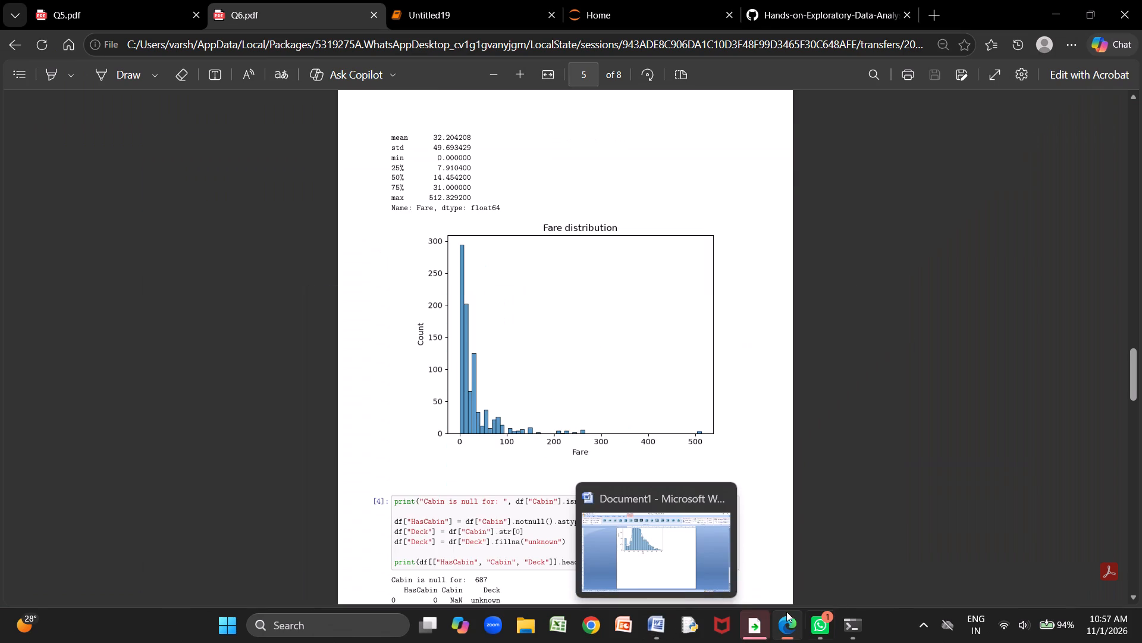
left_click_drag(1140, 392, 1128, 388)
left_click_drag(1128, 388, 1141, 454)
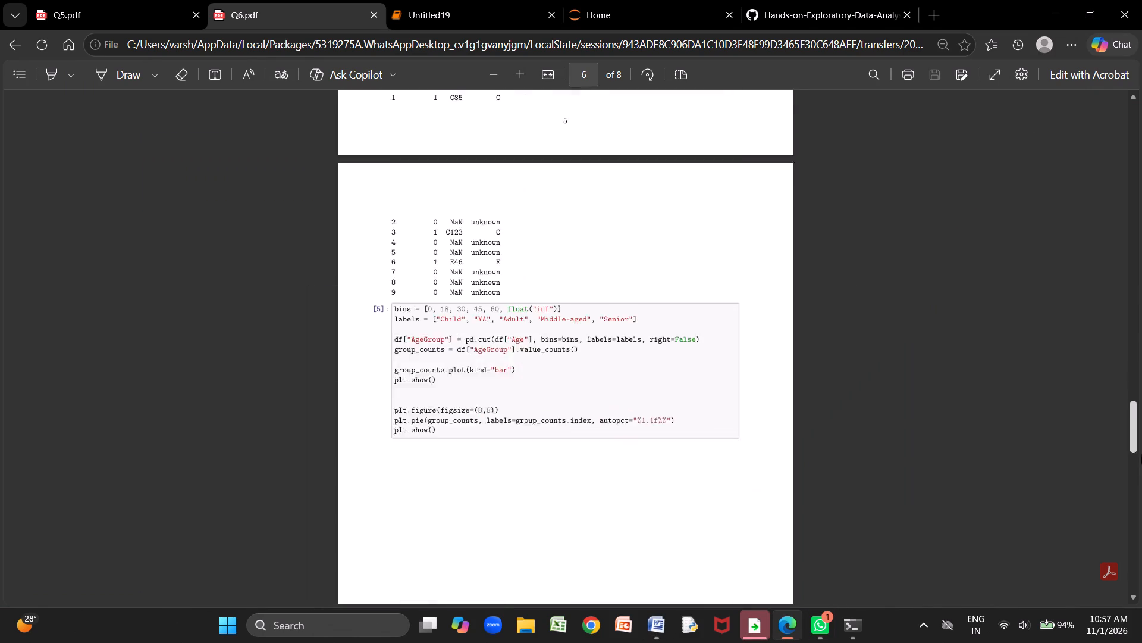
left_click_drag(1141, 454, 1141, 471)
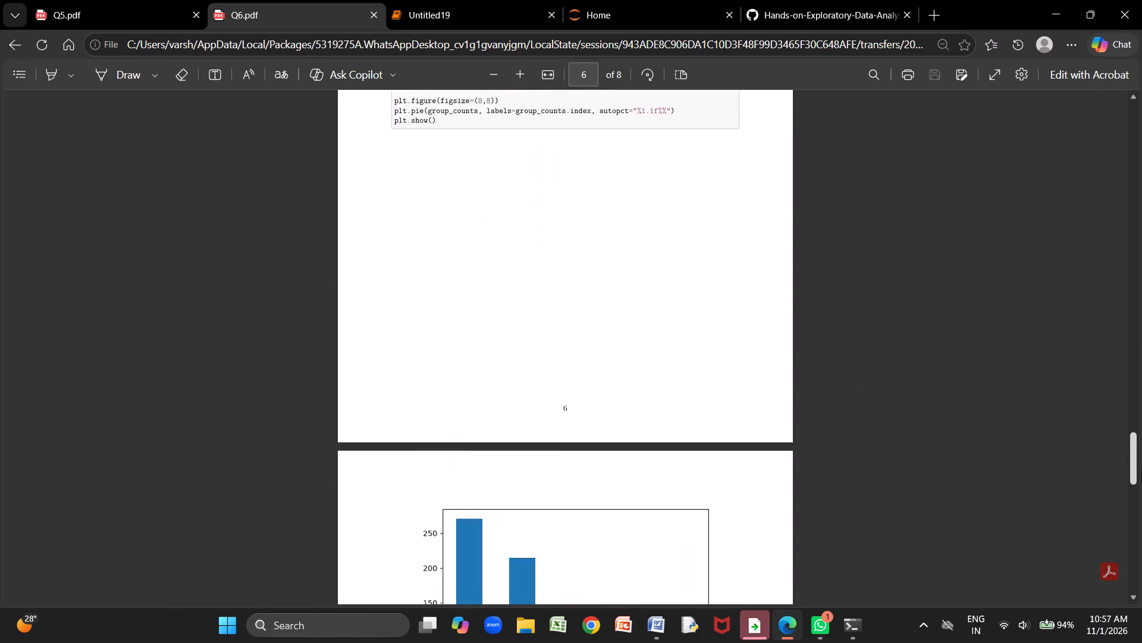
left_click_drag(1141, 471, 1141, 511)
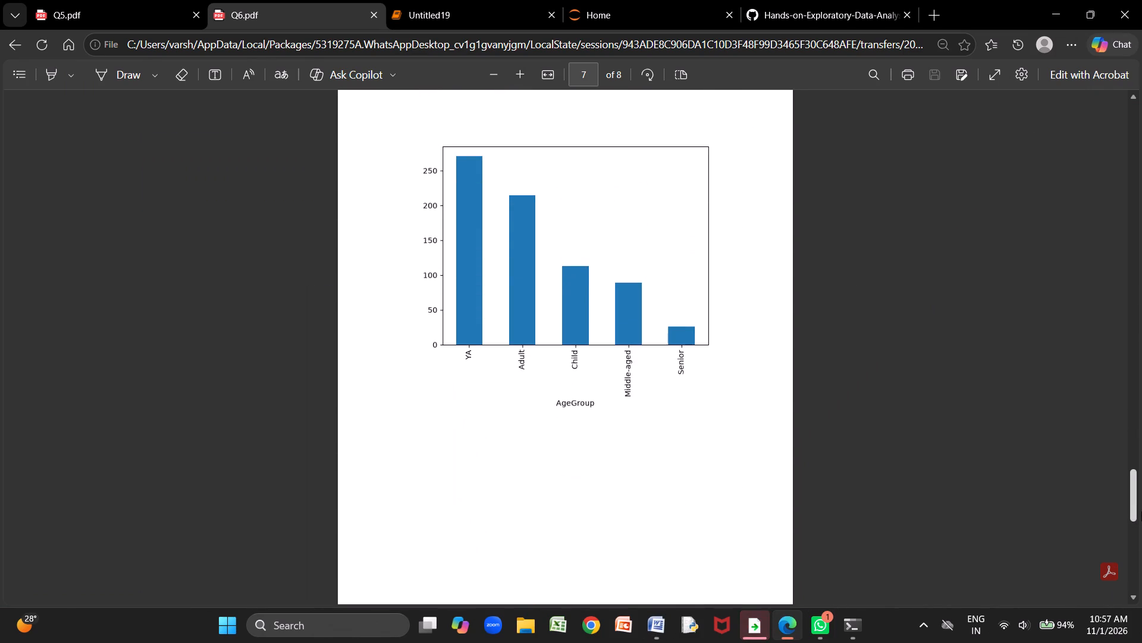
key("shift+super+s")
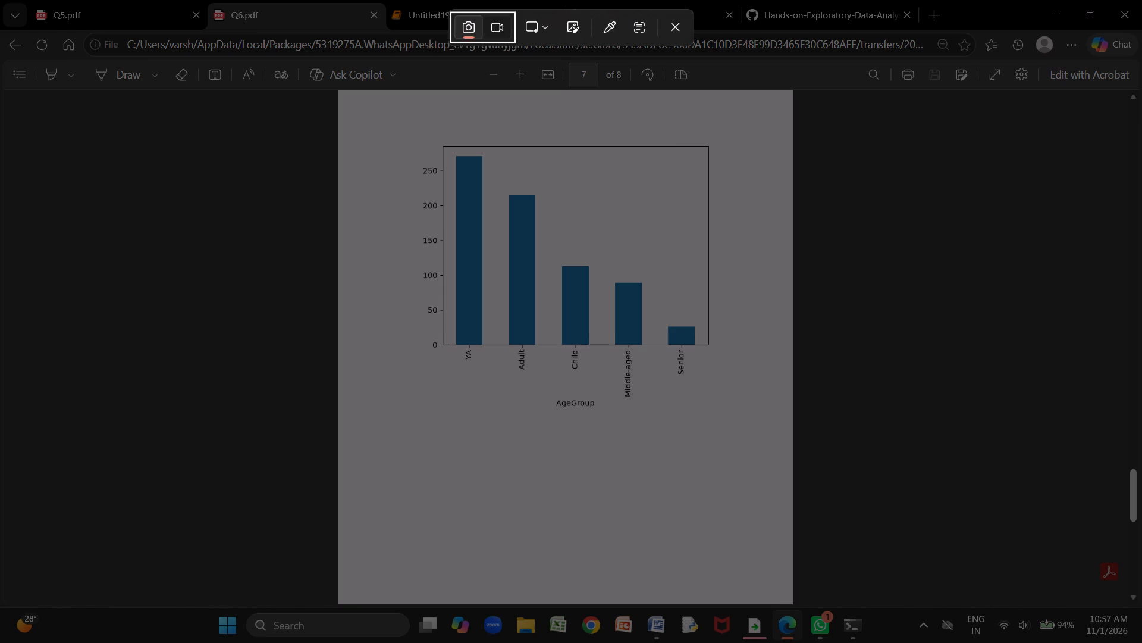
left_click_drag(409, 134, 718, 410)
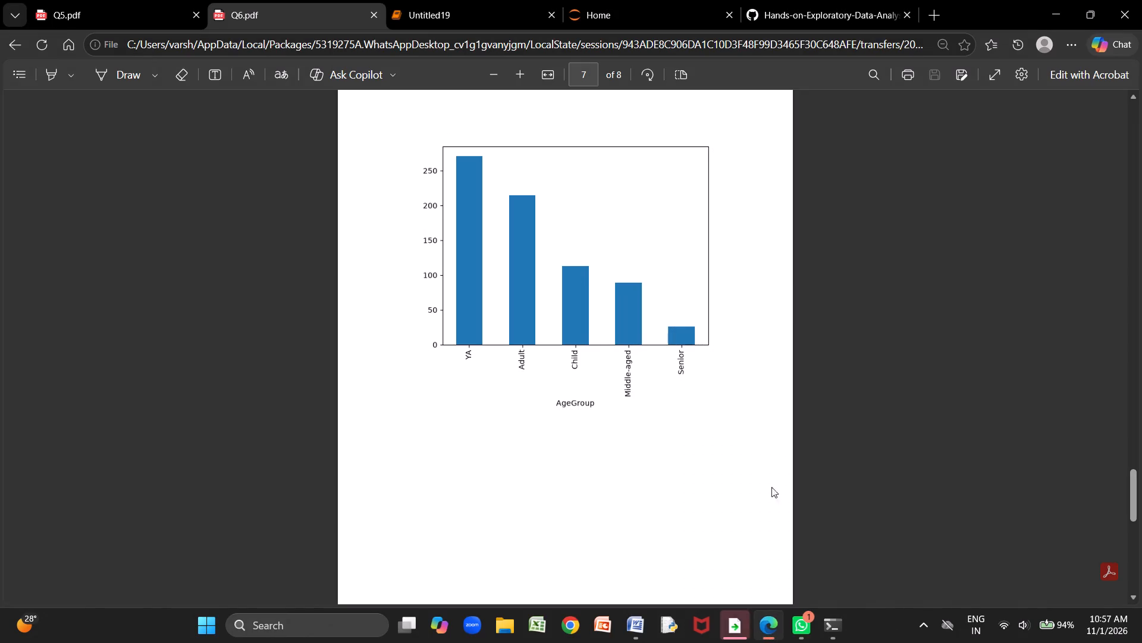
Paste the AgeGroup bar chart snip into Word's Document1, after the Age histogram.
left_click(661, 625)
left_click(729, 508)
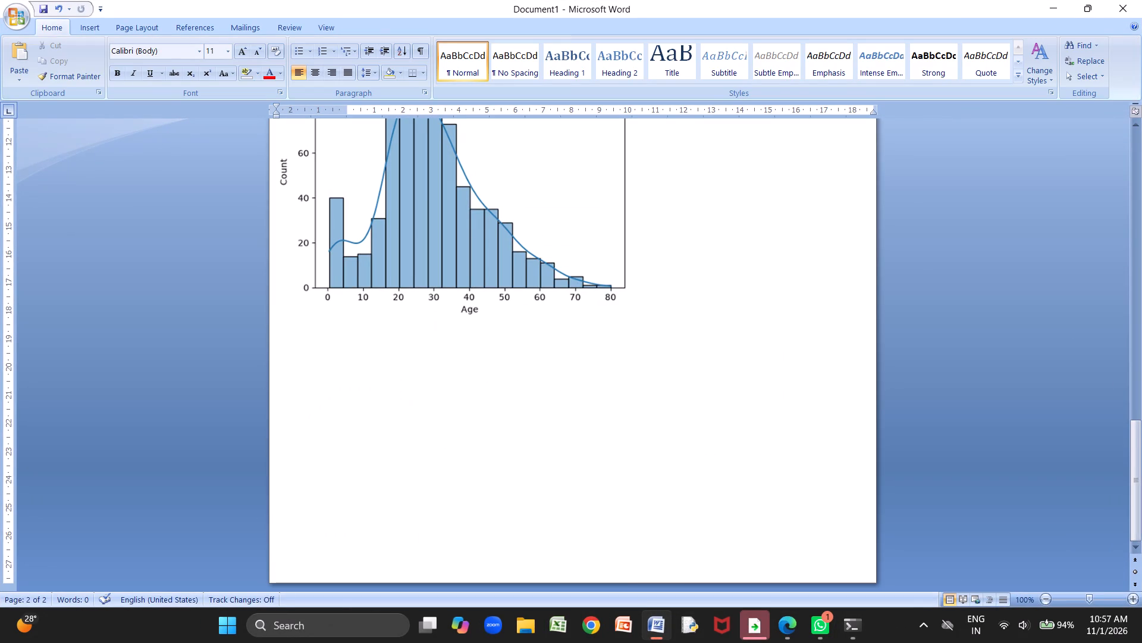
right_click(729, 508)
left_click(752, 351)
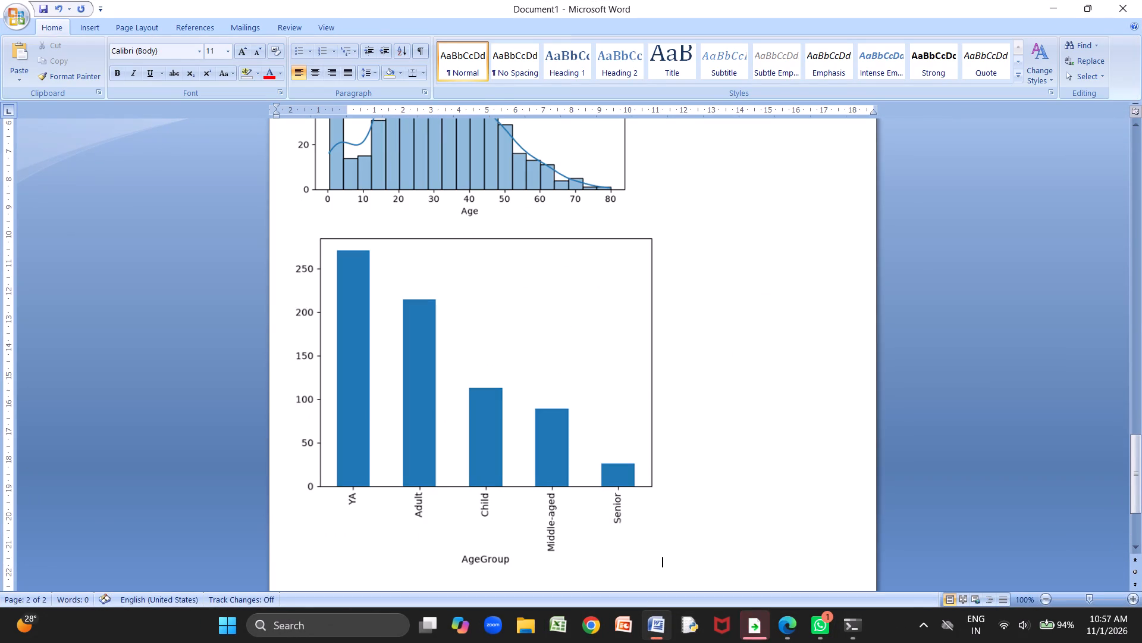
Set the Age histogram's text wrapping to In Front of Text.
left_click_drag(1140, 444, 1101, 546)
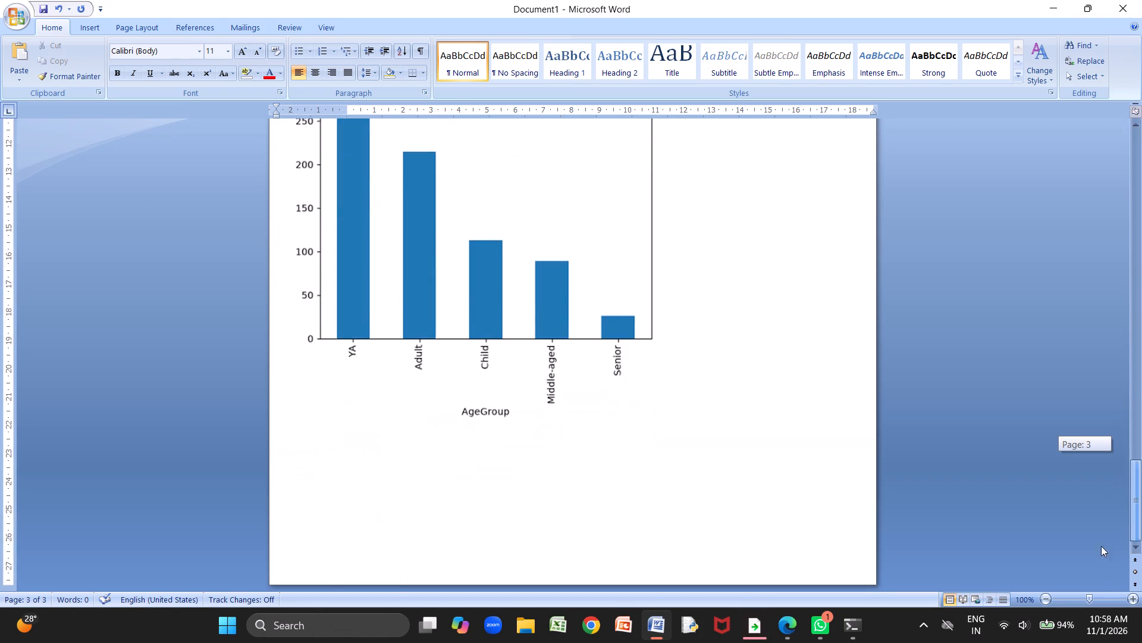
left_click_drag(1101, 546, 1102, 372)
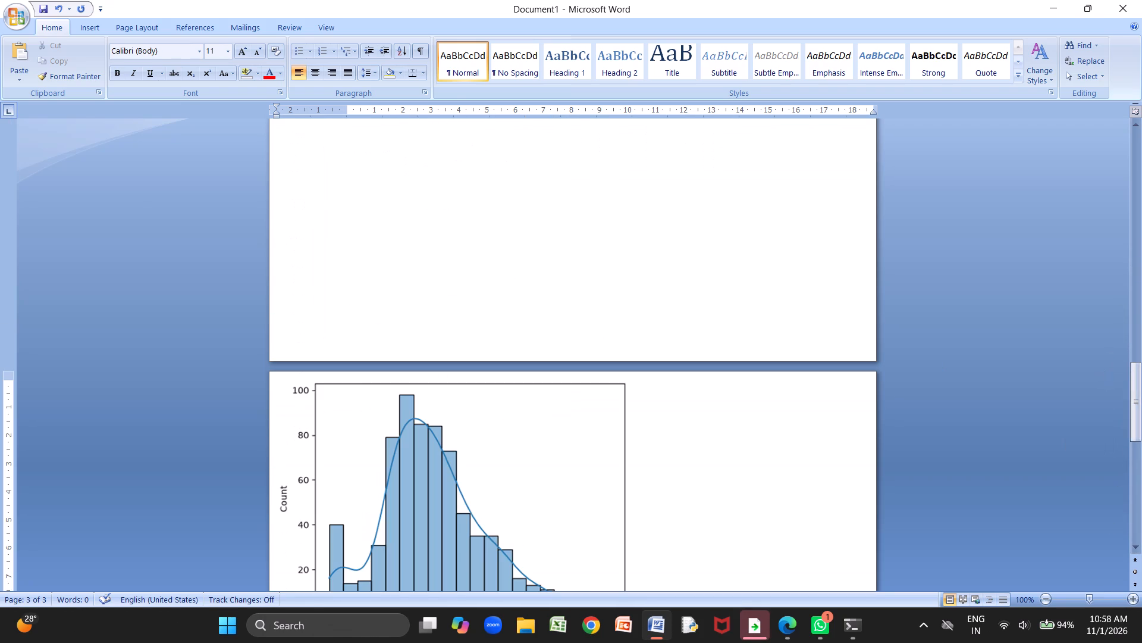
left_click(473, 553)
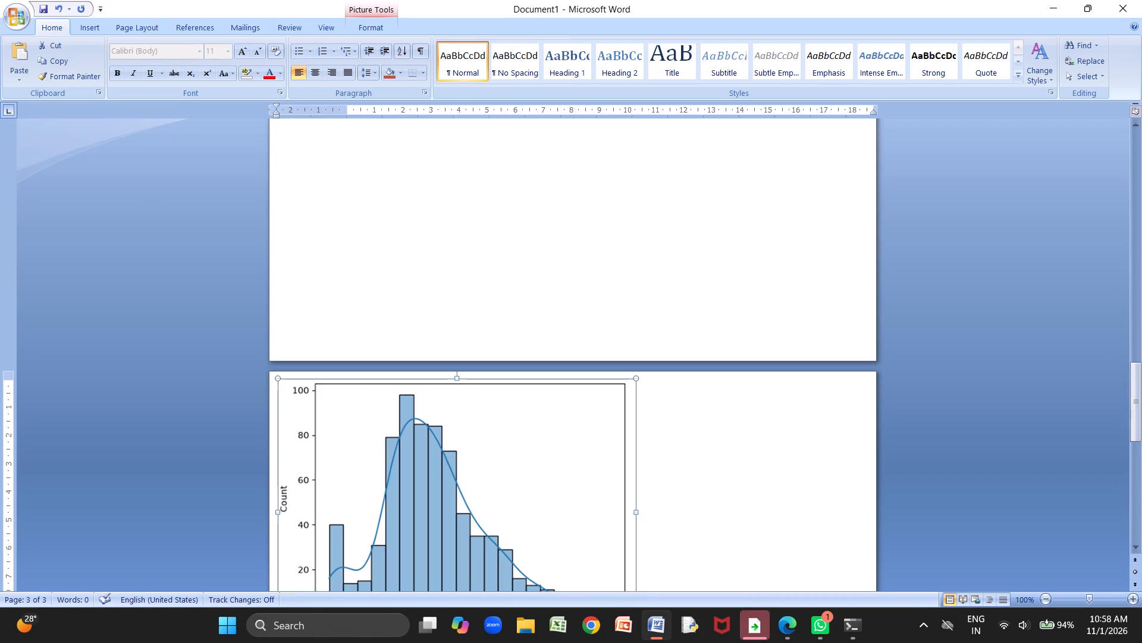
left_click(377, 26)
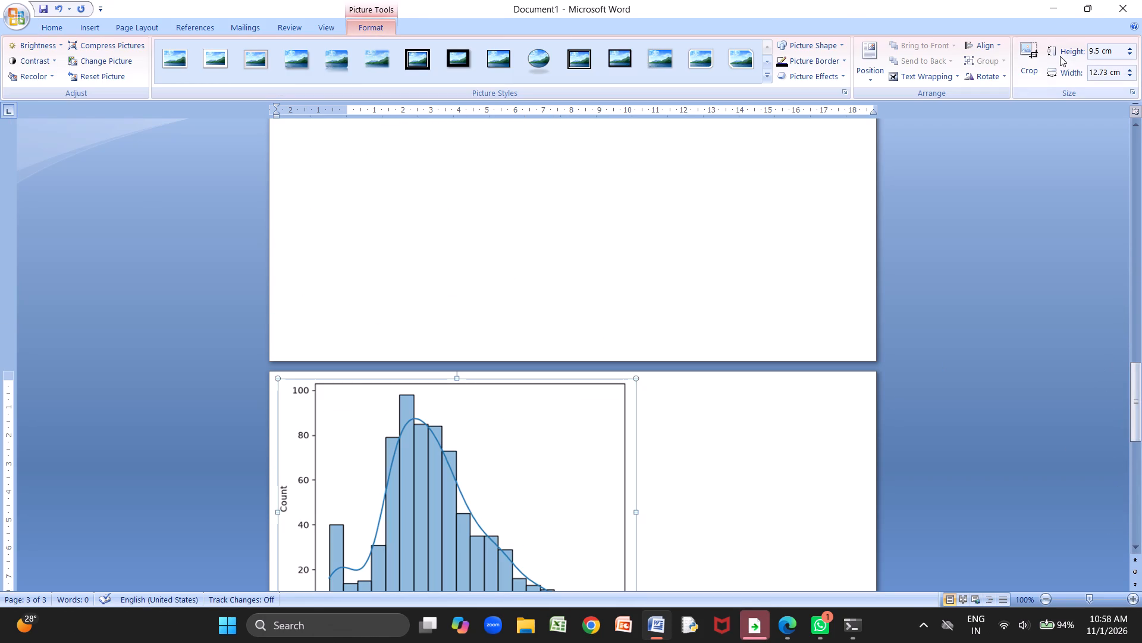
left_click(923, 79)
left_click(923, 165)
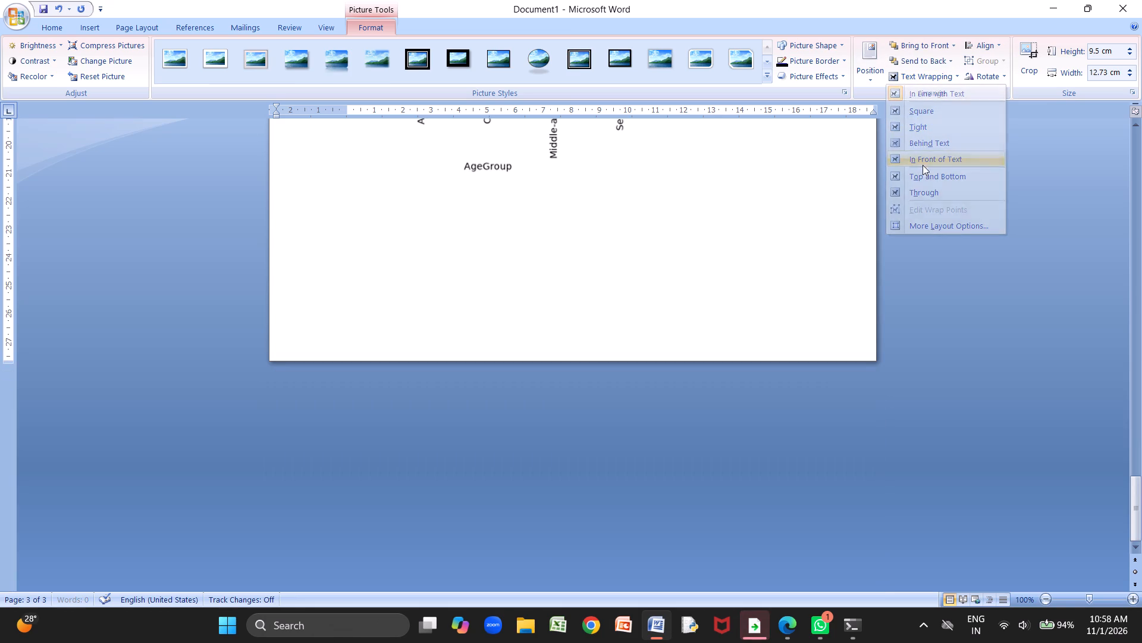
Move the Age histogram to the lower part of page 2, over the lower right of the AgeGroup bar chart.
left_click_drag(1135, 505, 1141, 386)
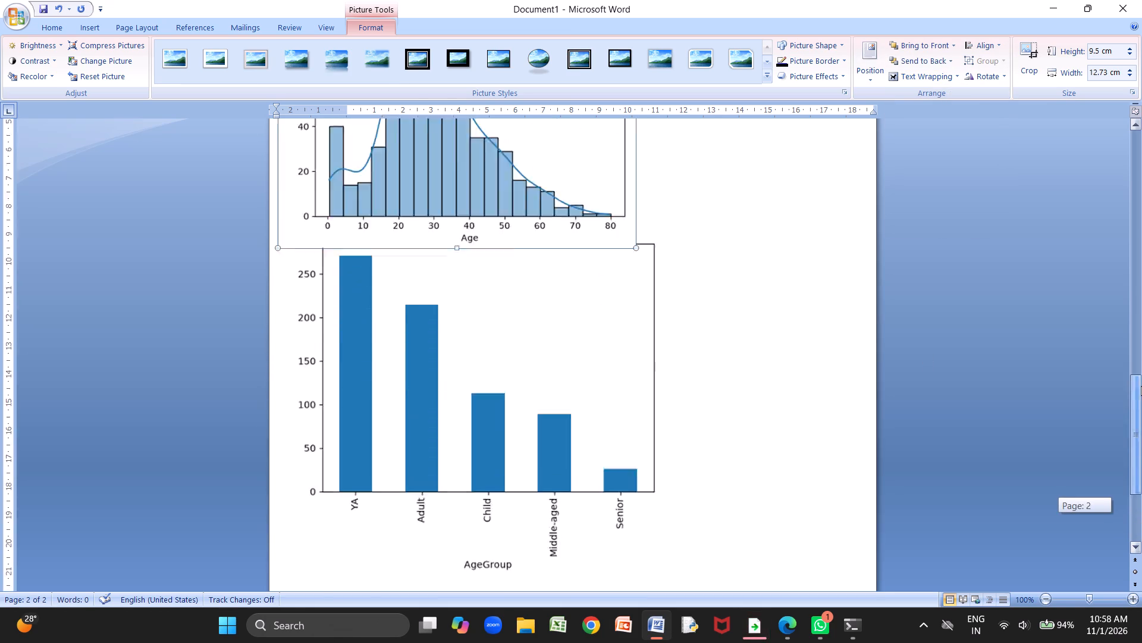
left_click_drag(1141, 386, 1084, 419)
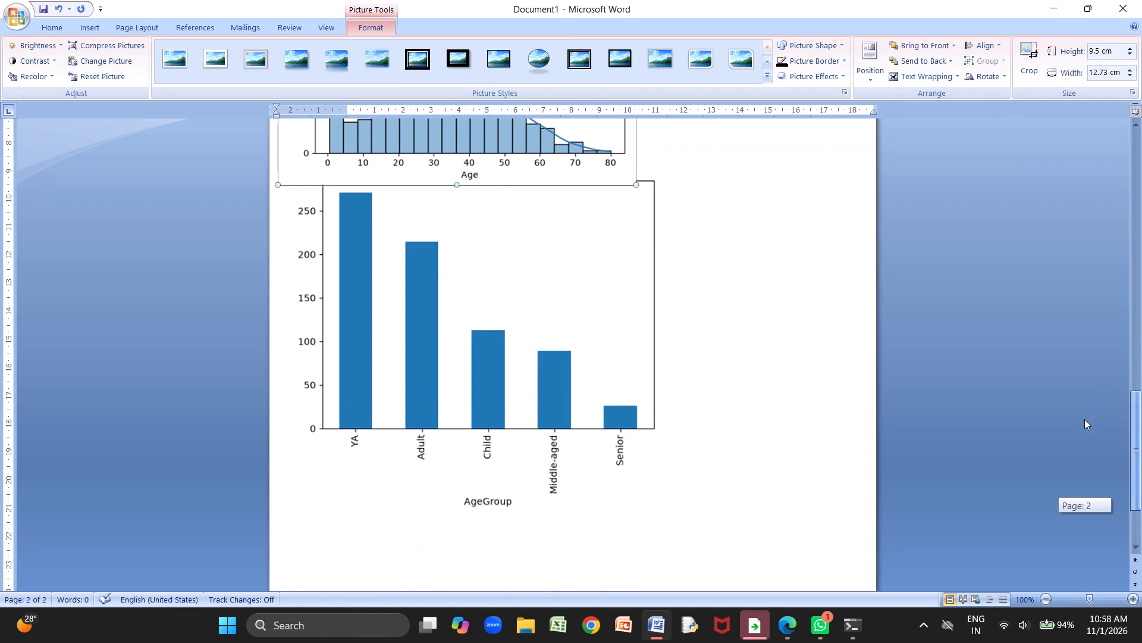
left_click_drag(1084, 419, 1123, 74)
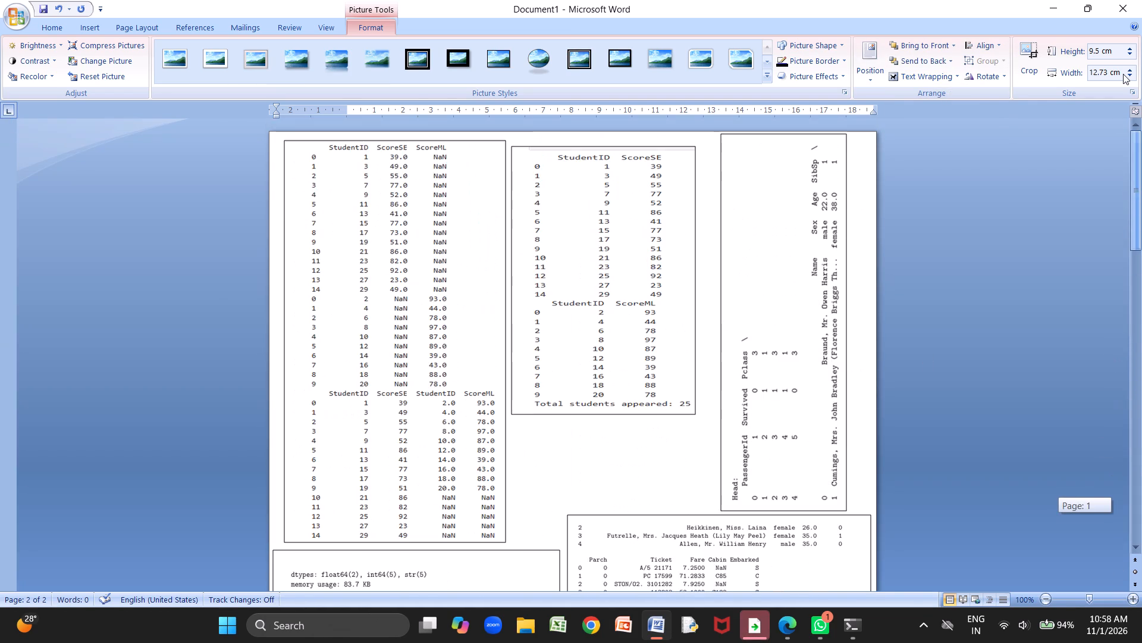
left_click_drag(1123, 74, 1113, 424)
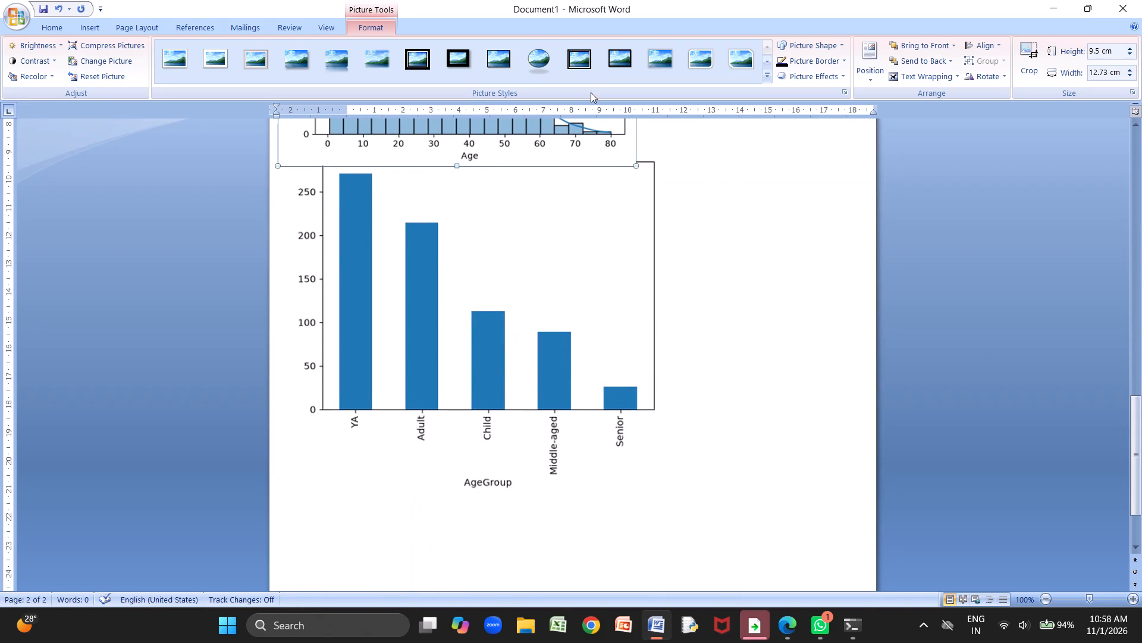
left_click_drag(535, 166, 713, 582)
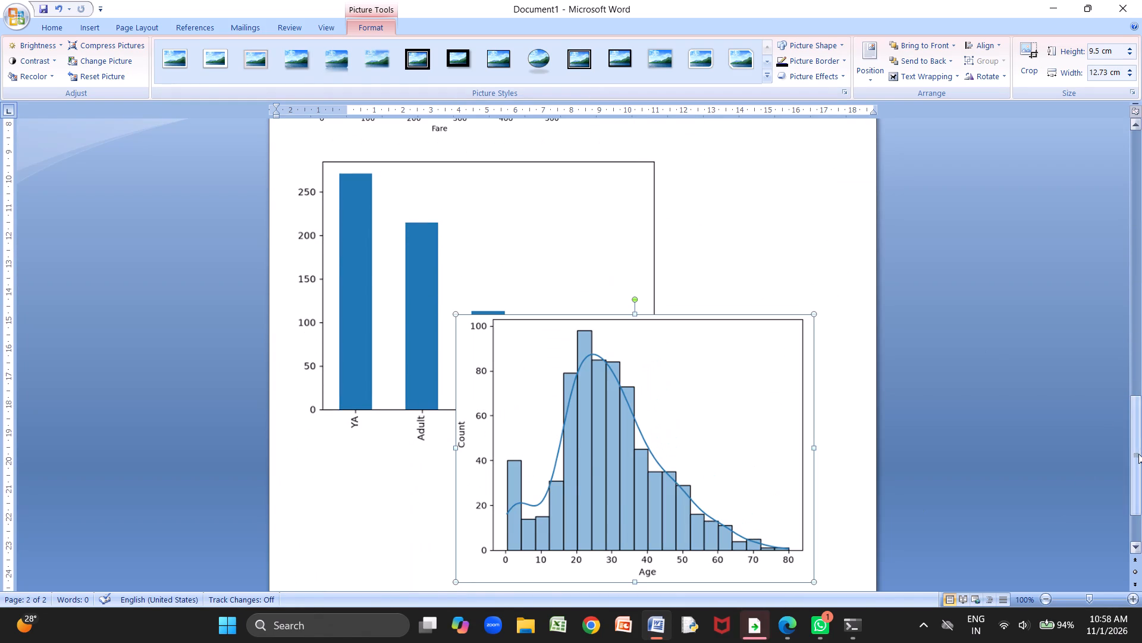
Scale the AgeGroup bar chart down proportionally to about 11.3 cm wide and 10.13 cm high.
left_click_drag(1137, 454, 1137, 378)
left_click(531, 379)
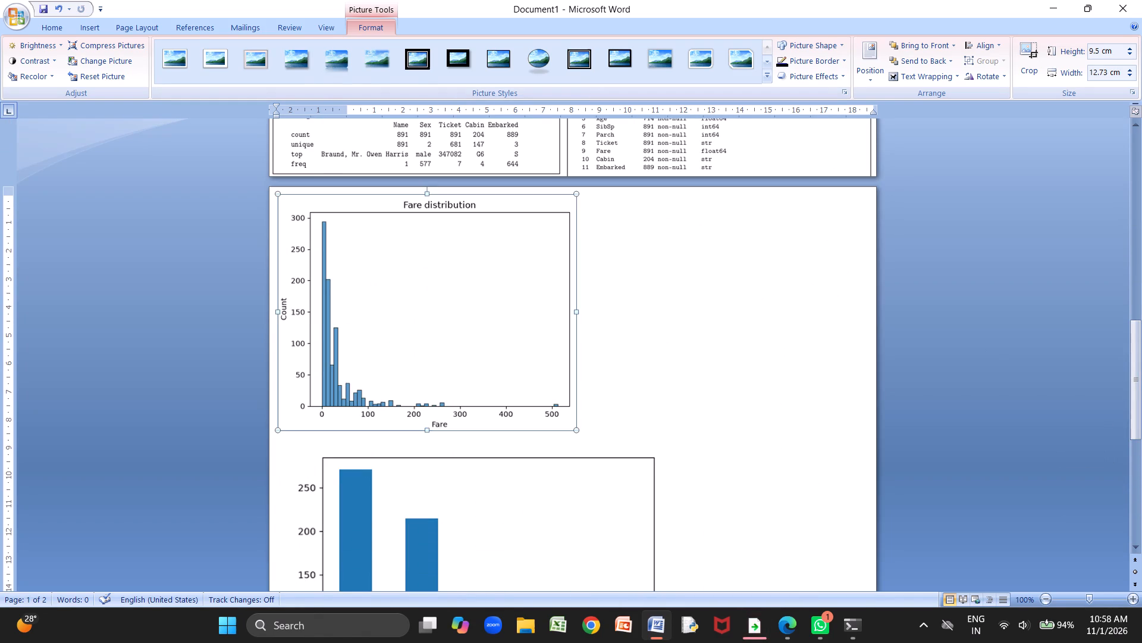
left_click(413, 494)
left_click_drag(280, 441, 338, 452)
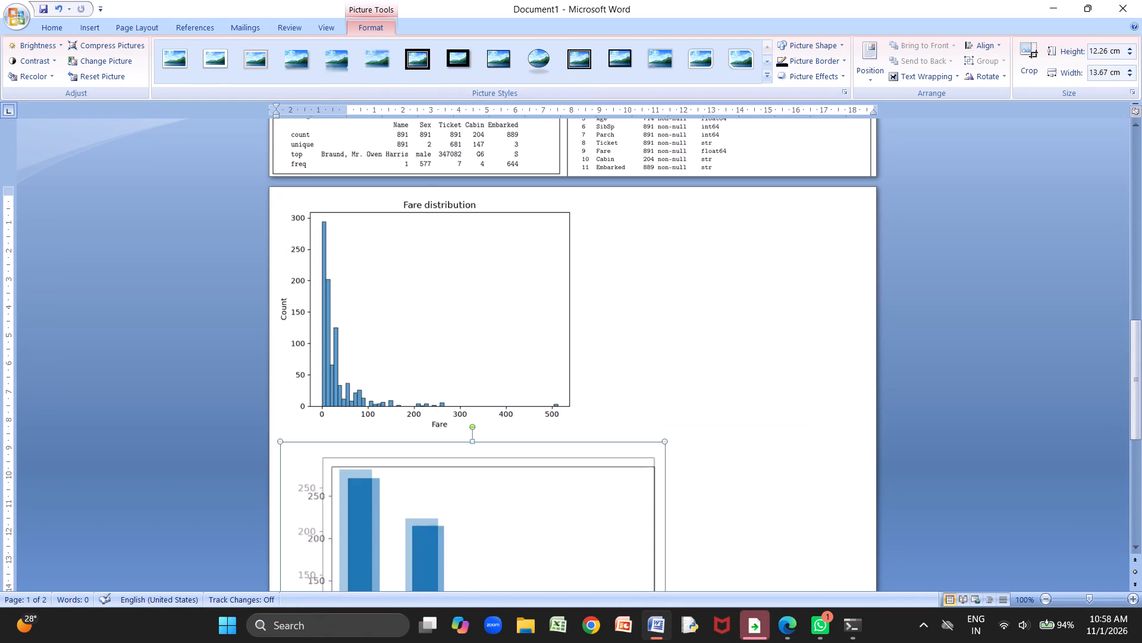
left_click_drag(338, 452, 397, 501)
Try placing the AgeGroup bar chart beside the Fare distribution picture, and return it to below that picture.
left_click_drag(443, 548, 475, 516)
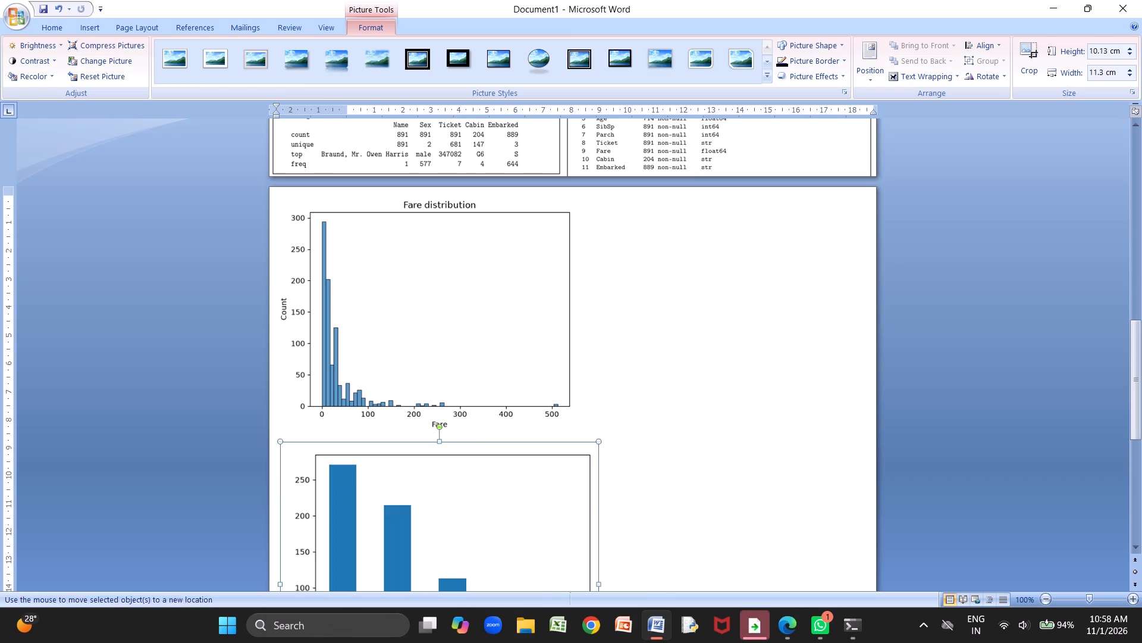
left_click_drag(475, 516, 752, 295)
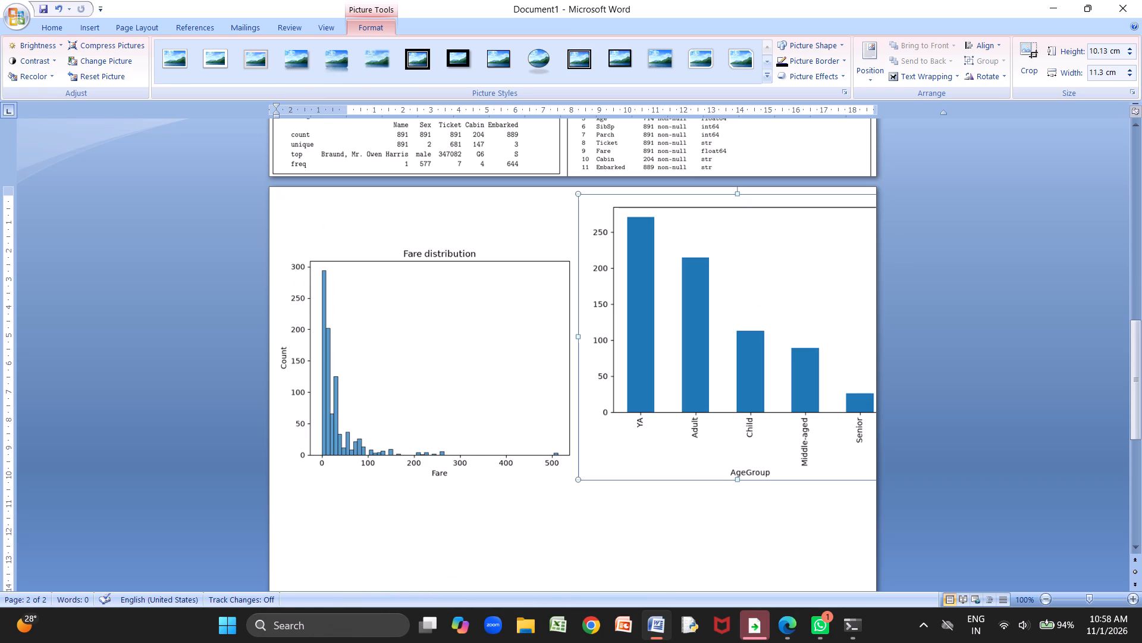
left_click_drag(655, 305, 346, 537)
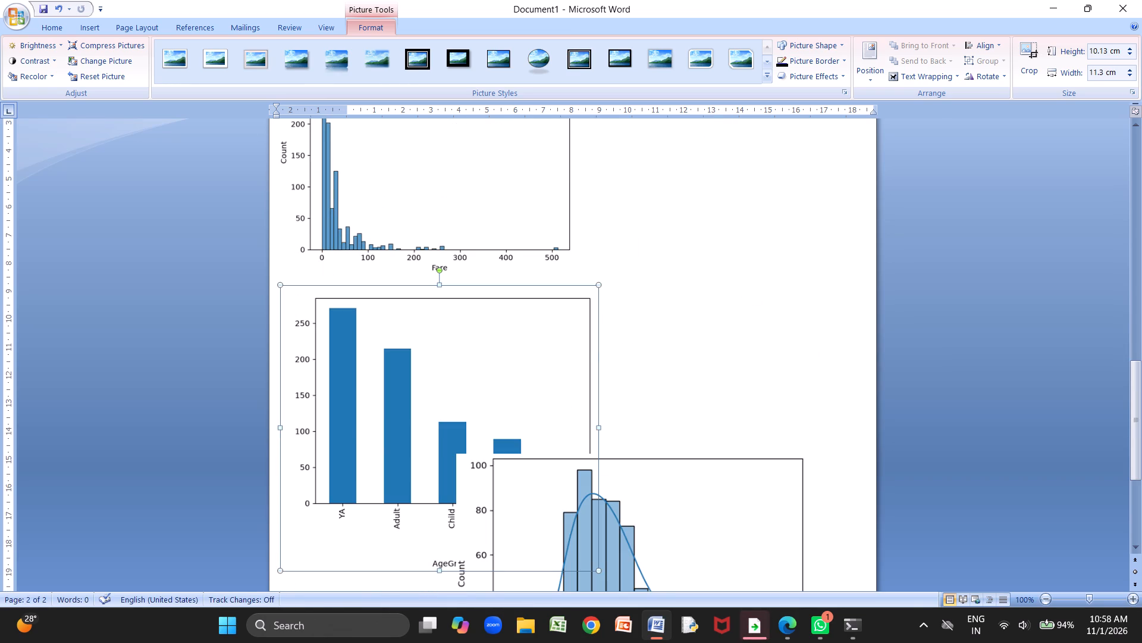
Set the AgeGroup bar chart's text wrapping to In Front of Text.
left_click(475, 392)
left_click(937, 76)
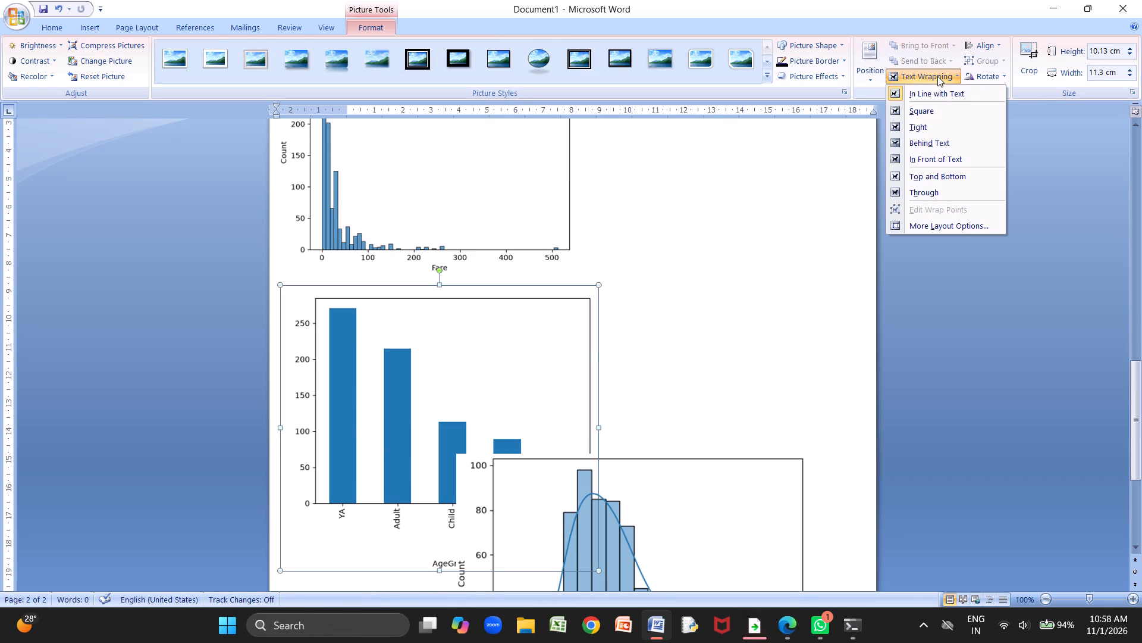
left_click(912, 163)
left_click(551, 369)
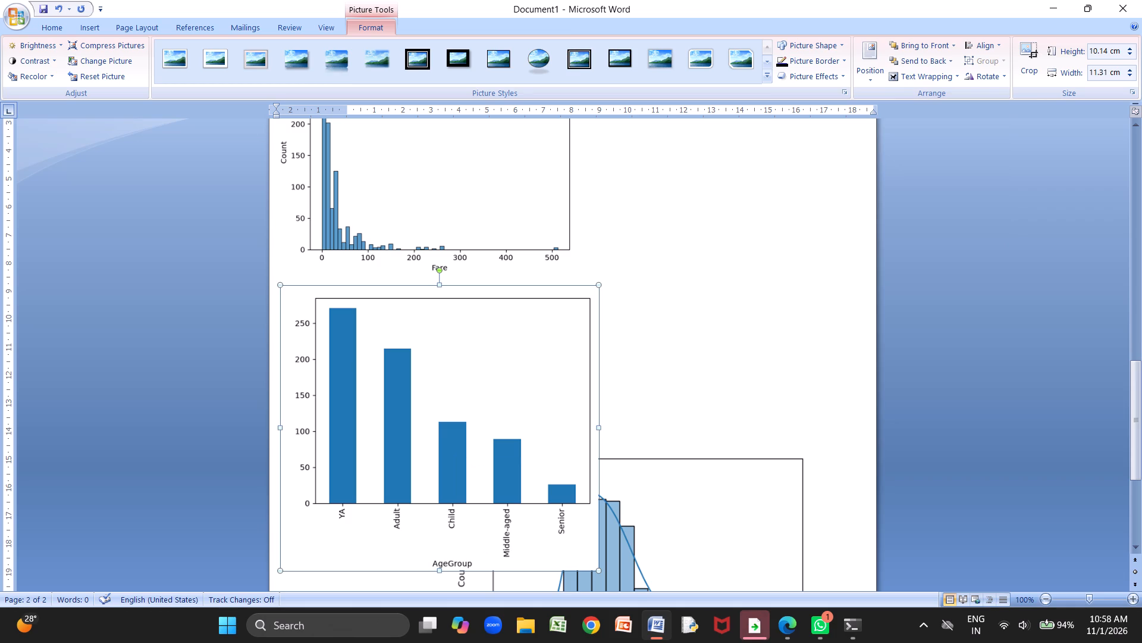
Reduce only the height of the AgeGroup bar chart to about 7.09 cm.
left_click_drag(438, 573, 425, 521)
left_click(425, 521)
left_click_drag(440, 574, 430, 544)
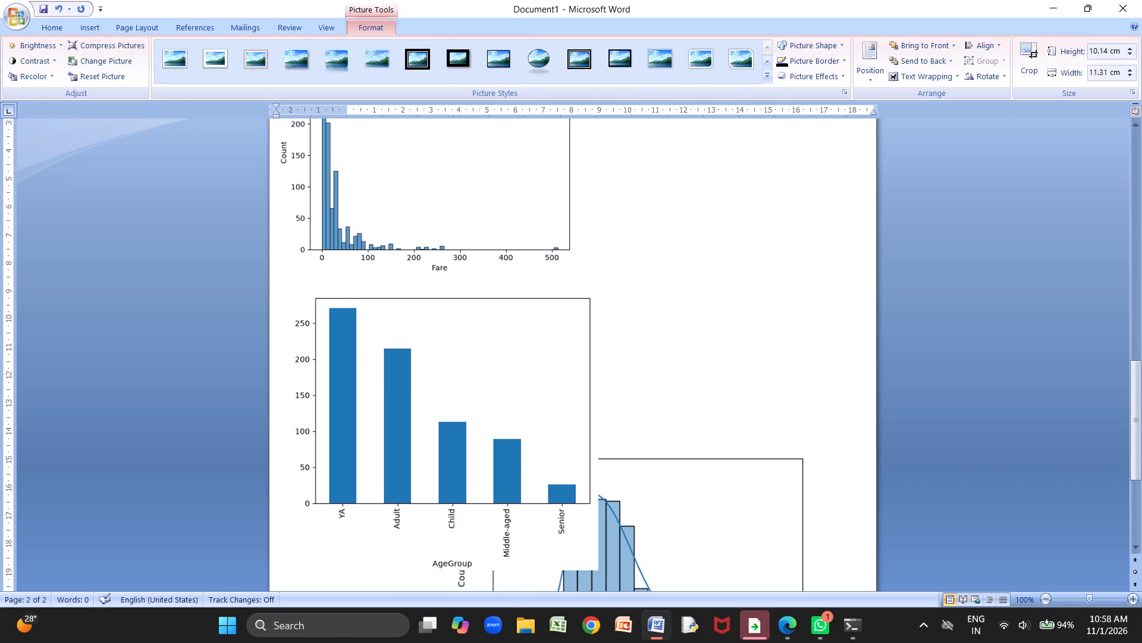
left_click_drag(430, 544, 423, 498)
left_click(443, 529)
left_click_drag(440, 569, 434, 485)
Move the AgeGroup bar chart up beside the Fare distribution picture, against the right edge of page 2.
left_click_drag(455, 459, 735, 272)
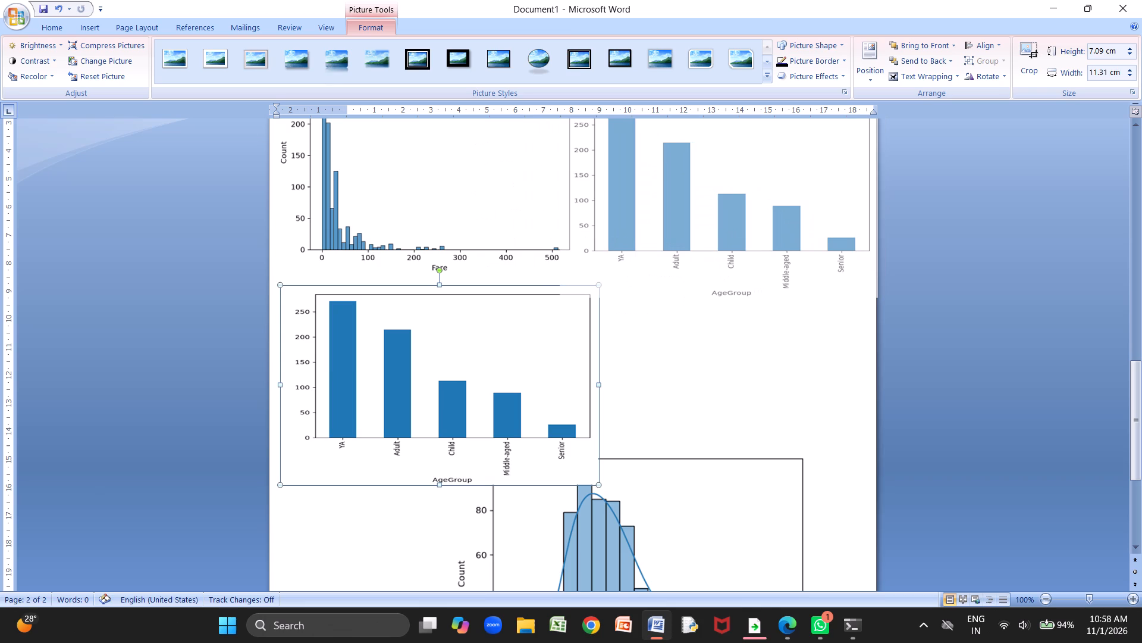
left_click_drag(735, 272, 736, 271)
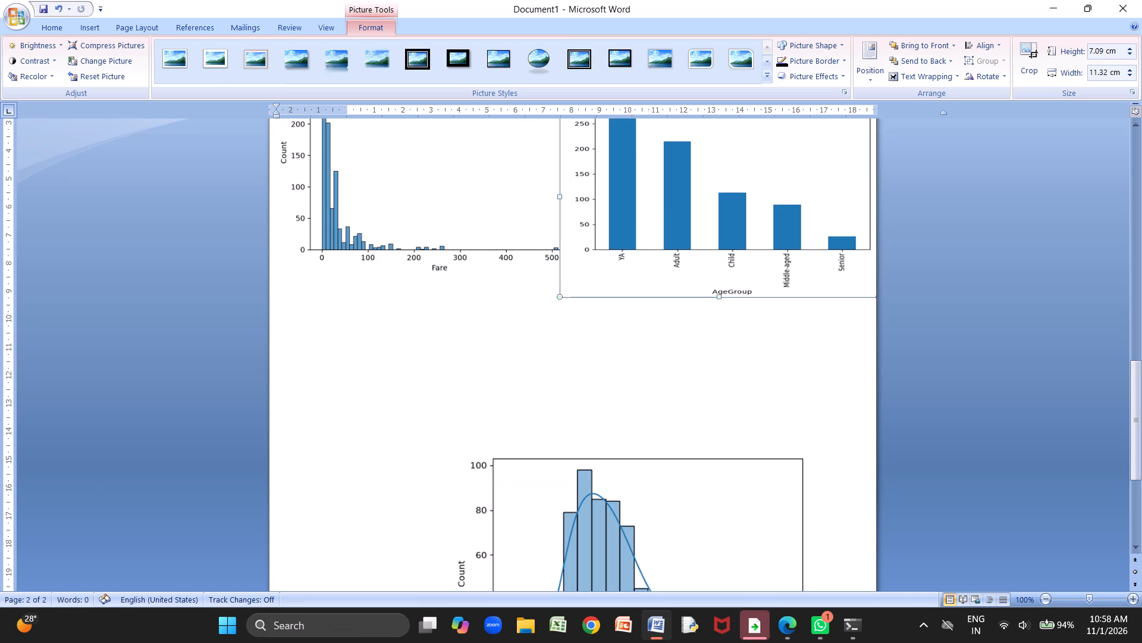
Extend the Fare distribution picture's left indent out to the page edge.
left_click_drag(334, 242, 311, 245)
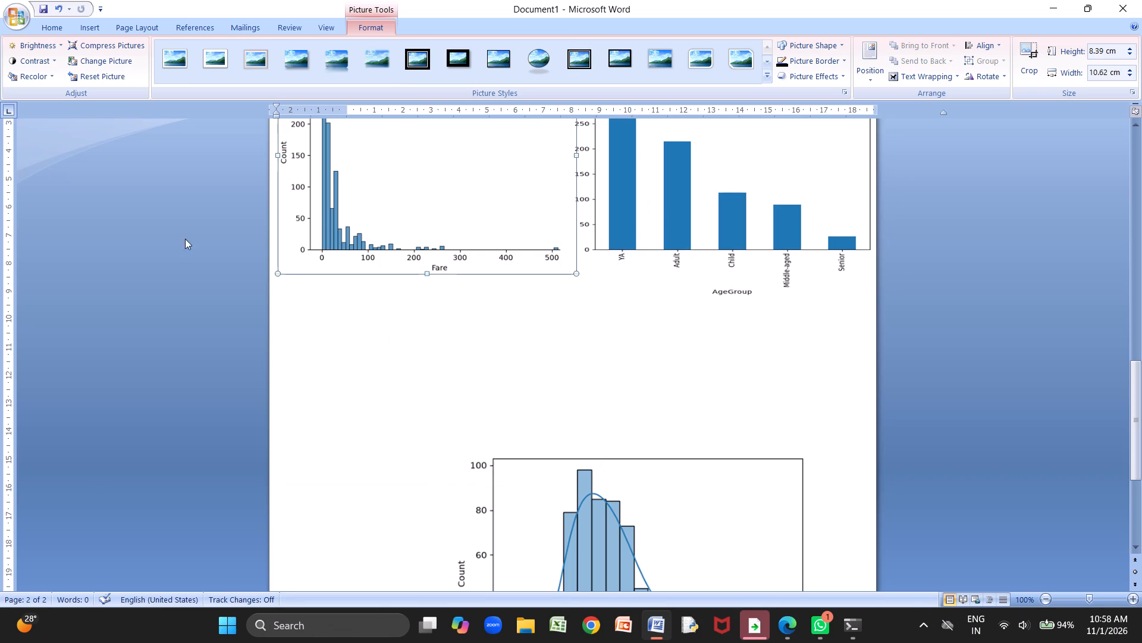
left_click_drag(277, 116, 270, 116)
Rotate the AgeGroup bar chart left by 90°.
left_click(609, 306)
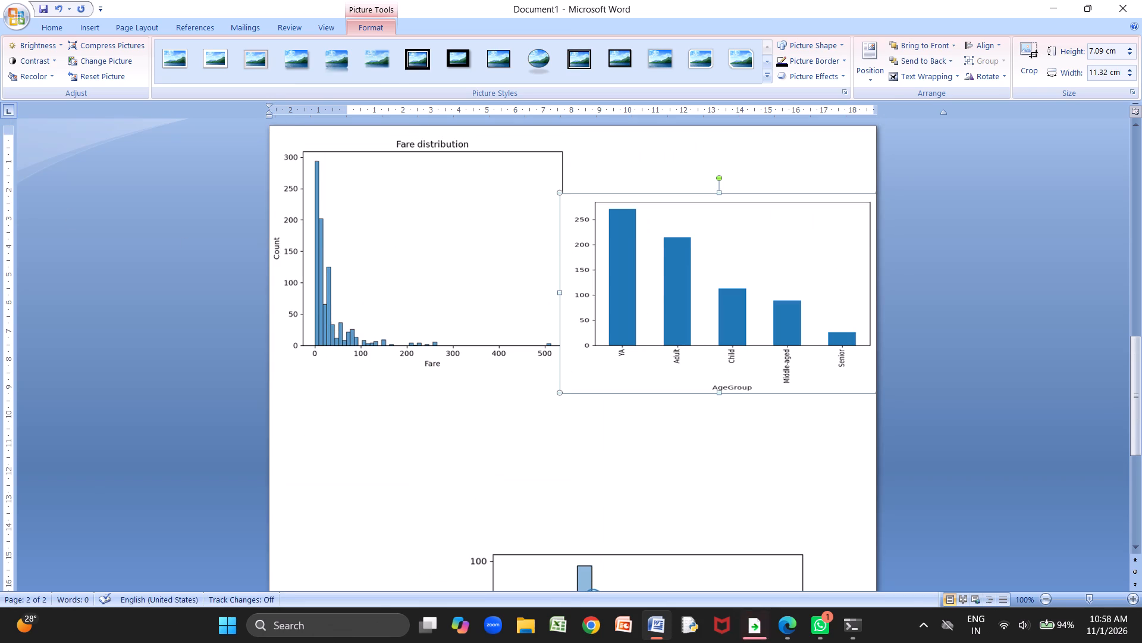
left_click(509, 295)
left_click(628, 279)
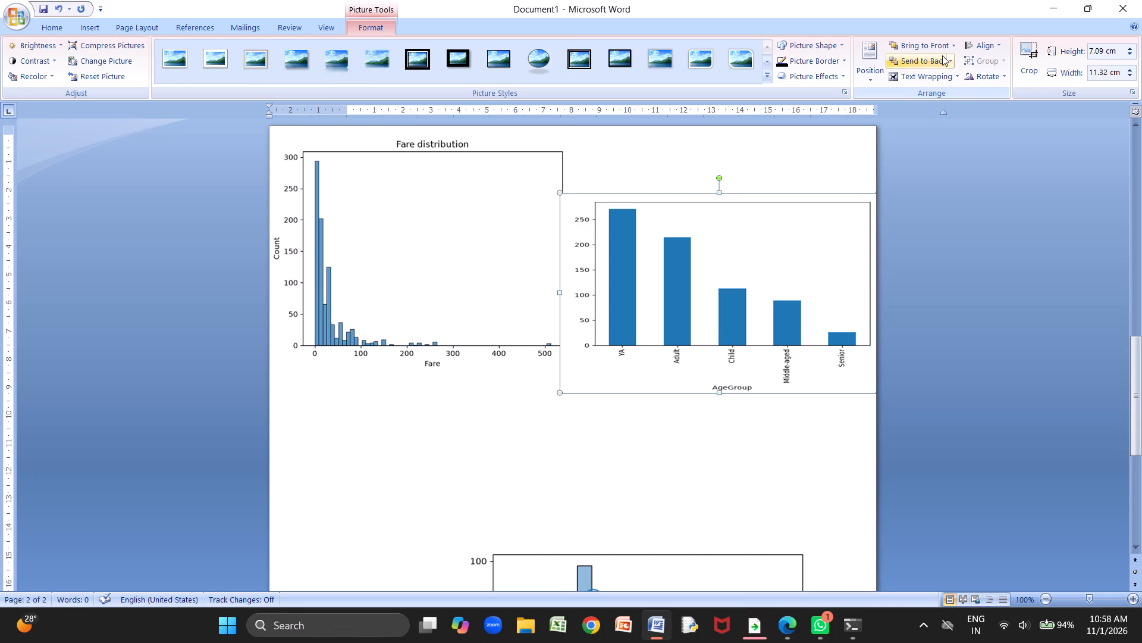
left_click(993, 83)
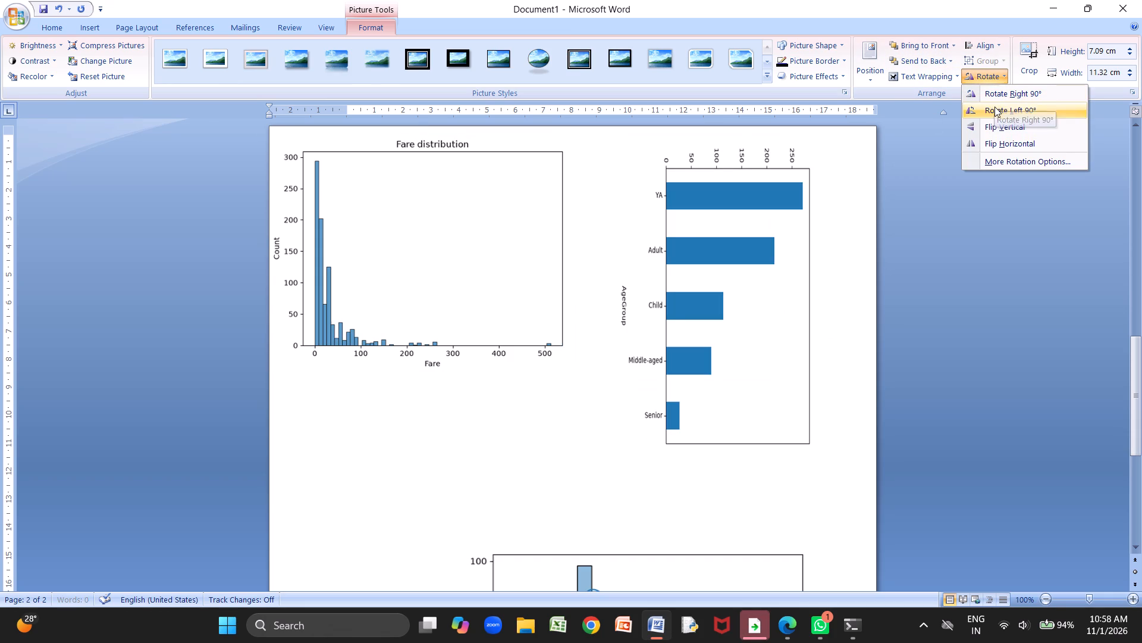
left_click(994, 107)
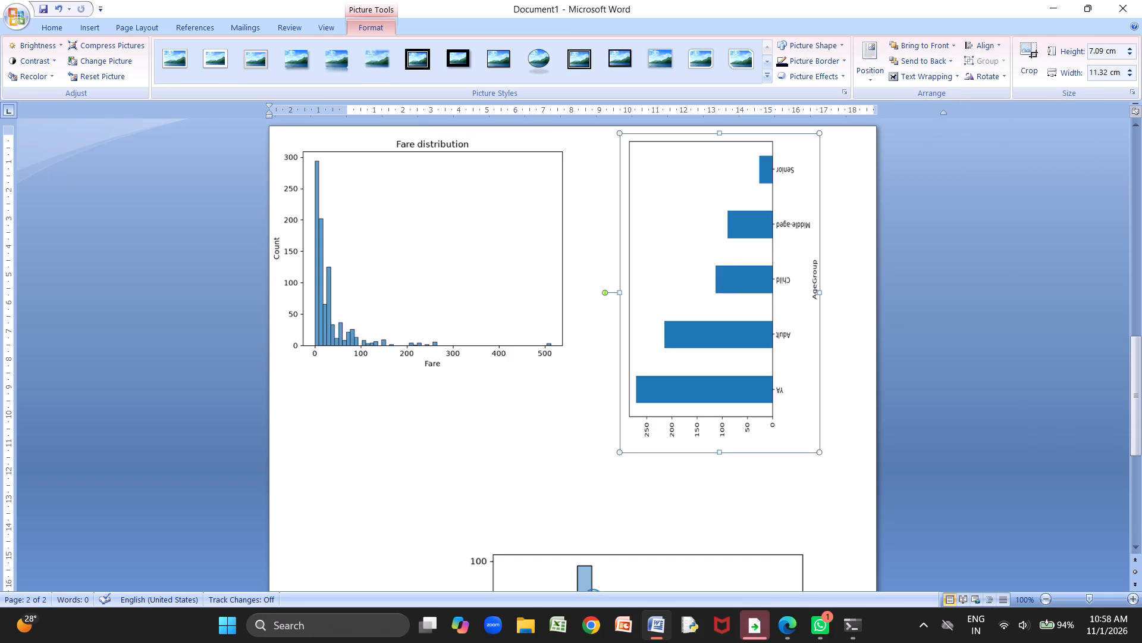
Add a black border around the AgeGroup bar chart.
left_click(785, 65)
Enlarge the Fare distribution picture proportionally to about 9.13 cm high and 11.55 cm wide.
left_click(485, 312)
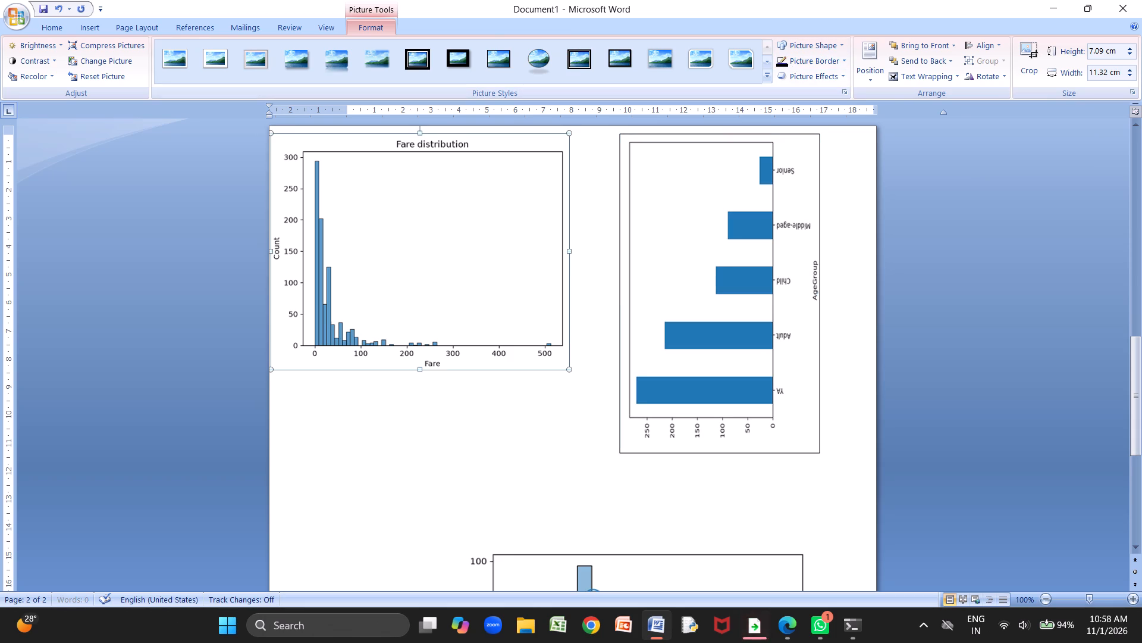
left_click_drag(568, 372, 595, 385)
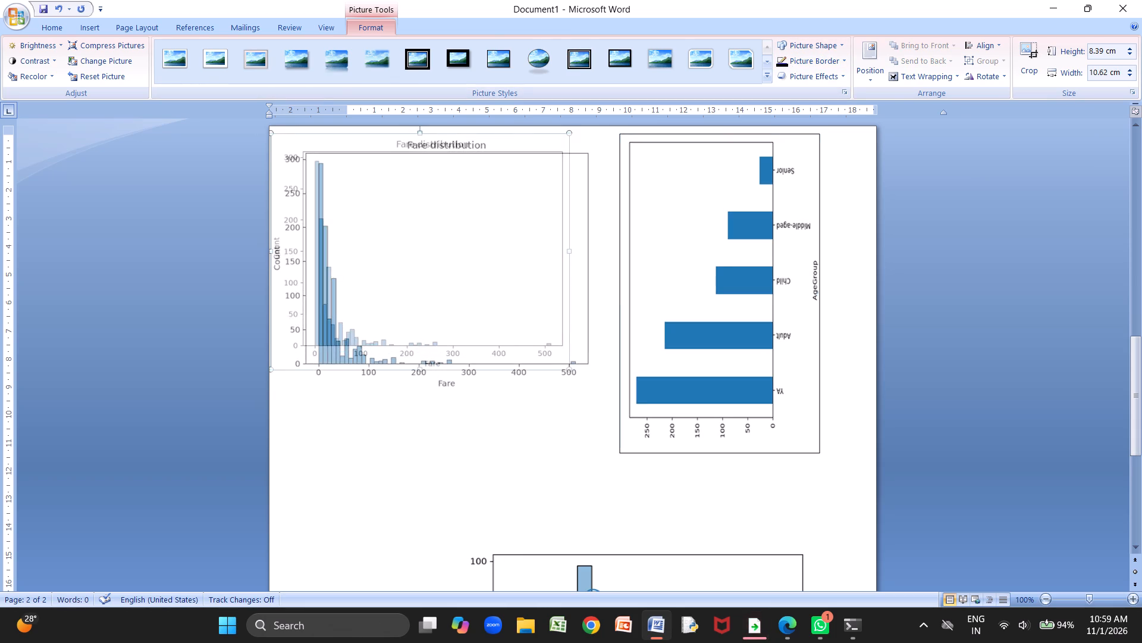
left_click_drag(595, 385, 595, 385)
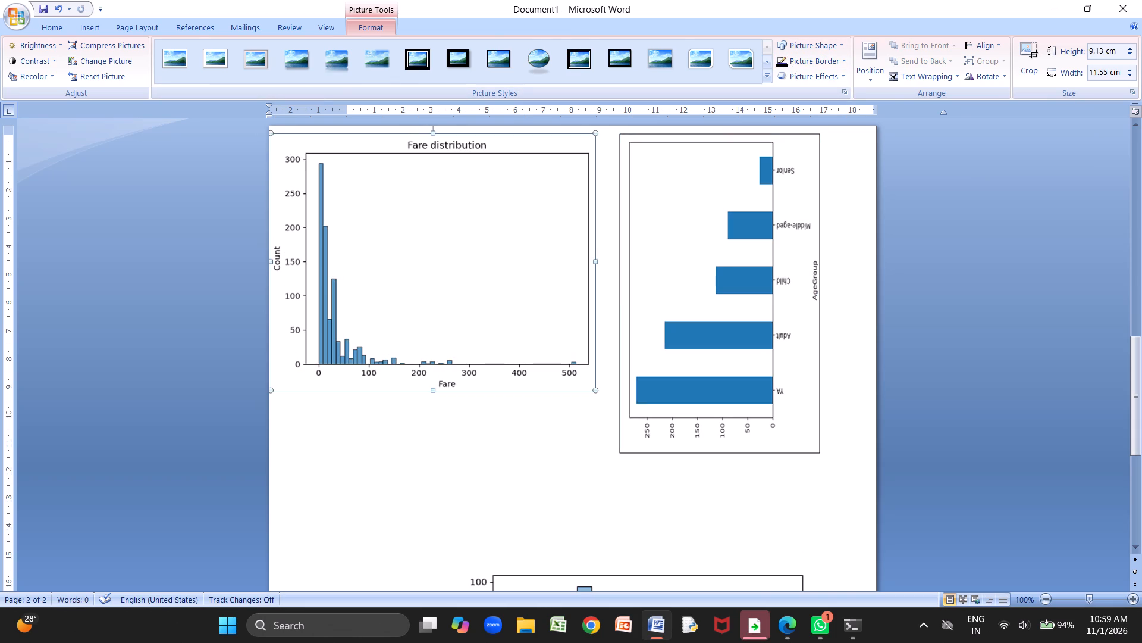
Add a black border around the Fare distribution picture.
left_click(775, 61)
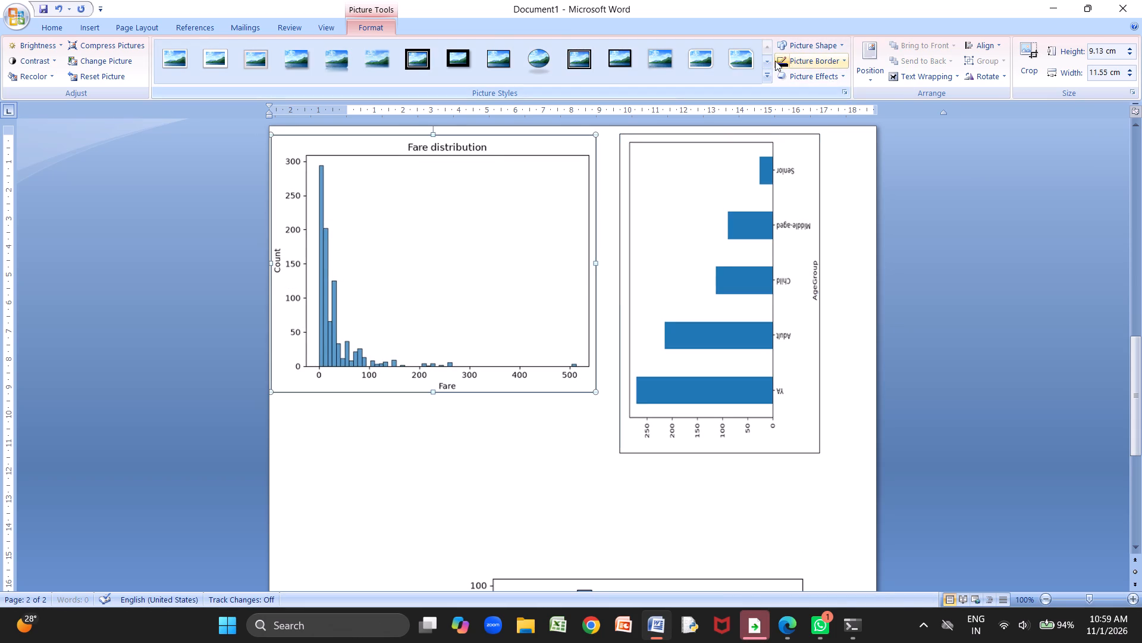
Move the Age histogram up to sit directly below the Fare distribution picture, against the left edge of page 2.
left_click_drag(1141, 383, 1141, 451)
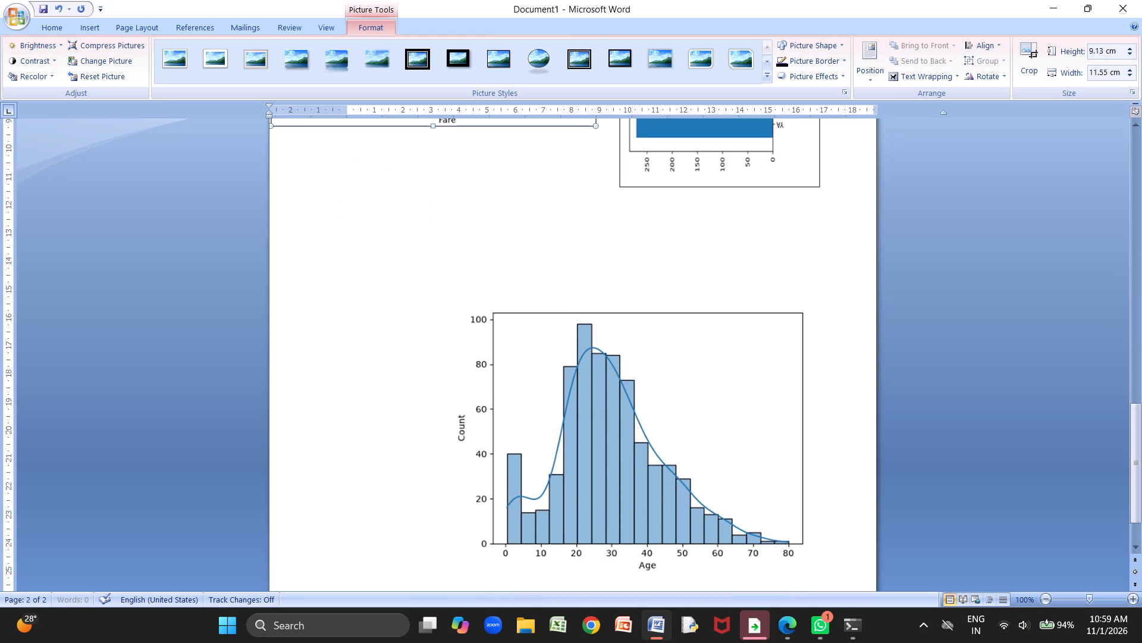
left_click_drag(705, 510, 521, 348)
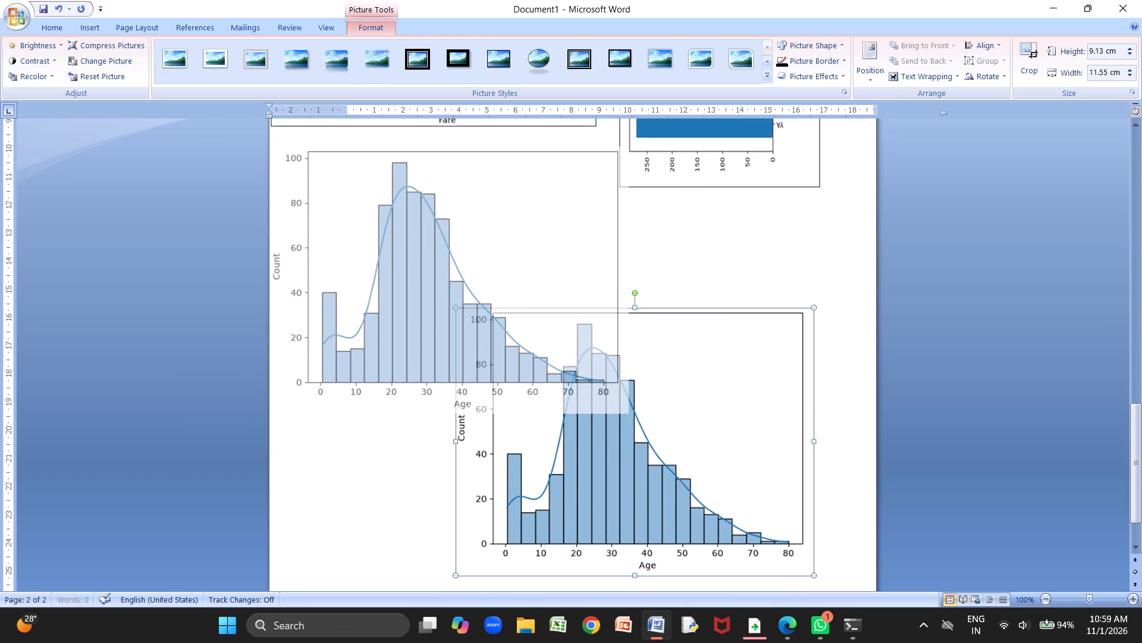
left_click_drag(521, 348, 520, 349)
left_click(477, 301)
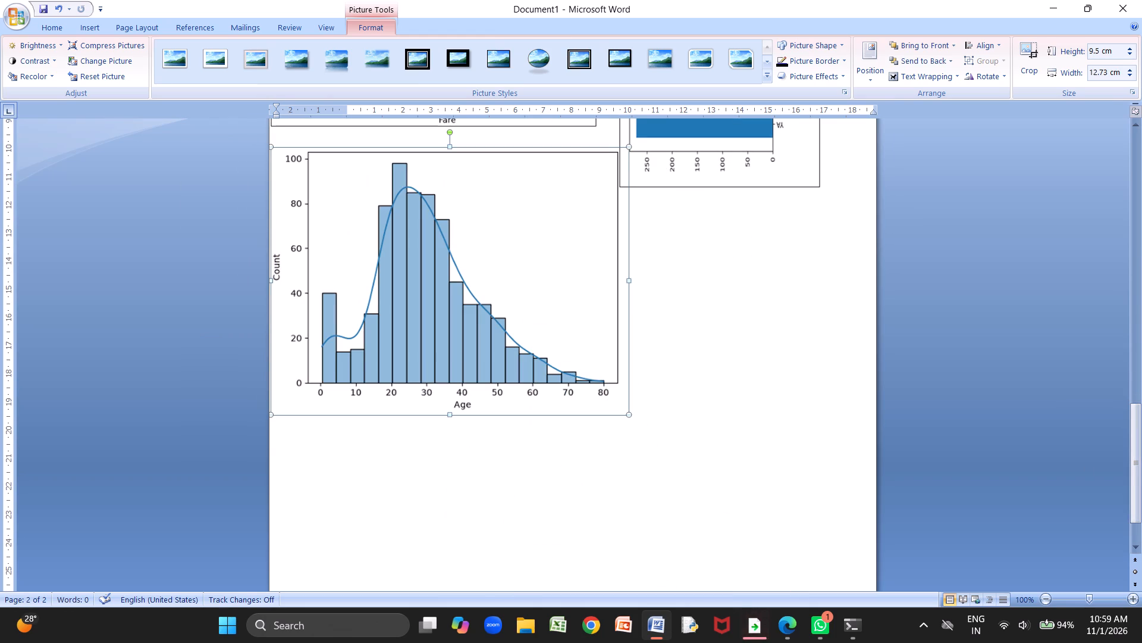
left_click(477, 301)
Shift the AgeGroup bar chart slightly toward the right edge of page 2, away from the Fare distribution picture.
left_click_drag(1141, 411, 1141, 330)
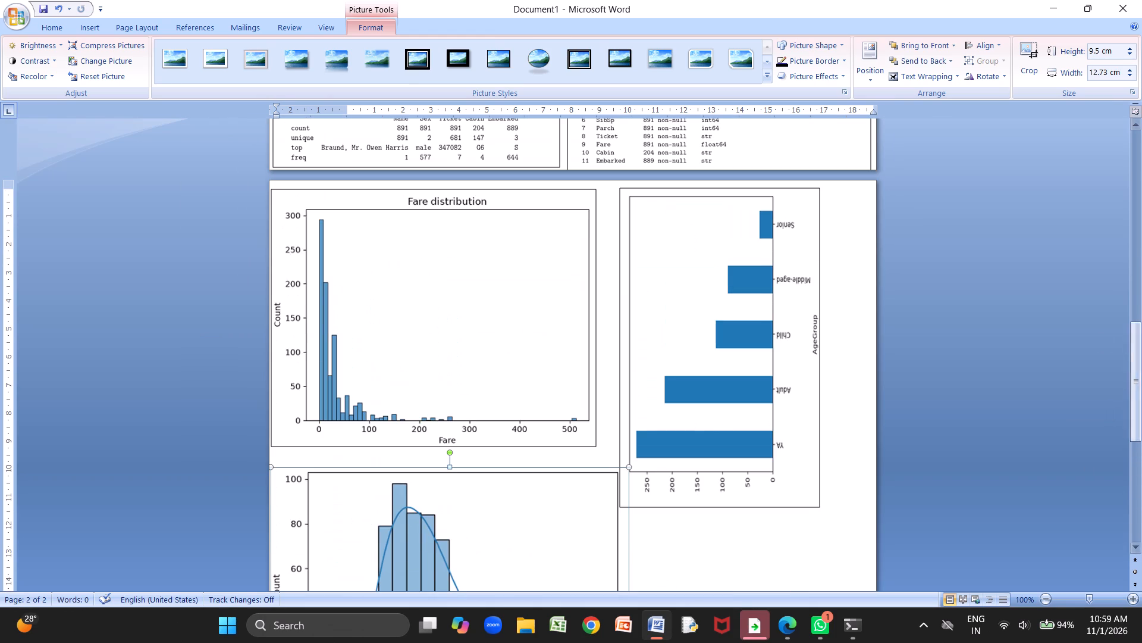
left_click_drag(747, 395, 770, 398)
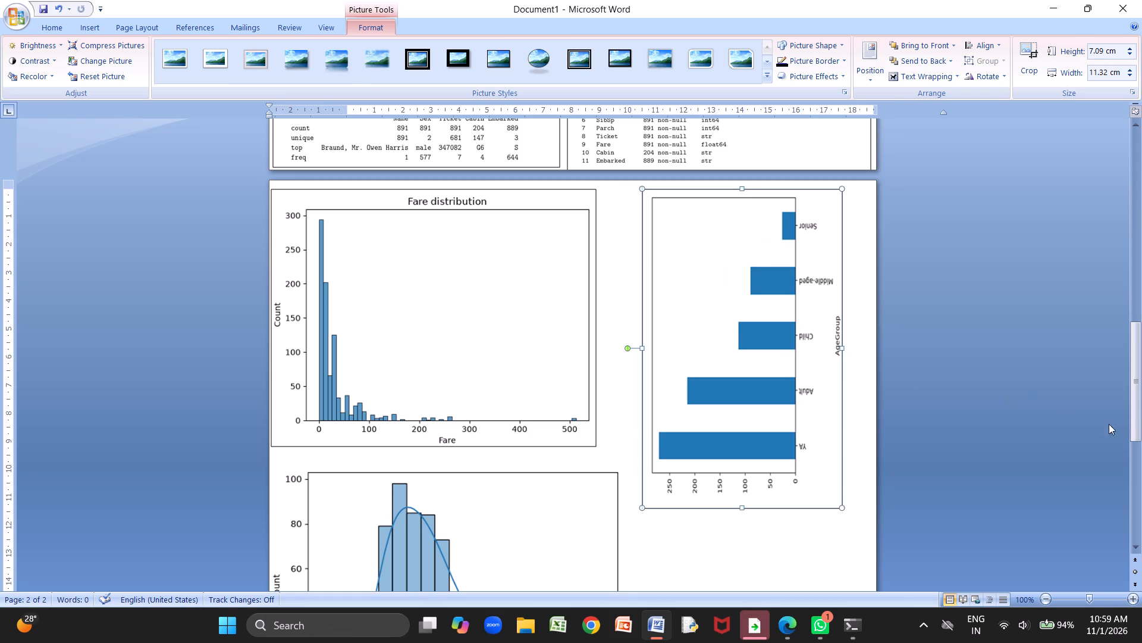
Switch to Q6.pdf in Edge and snip the age-group pie chart with its labels on page 8.
left_click_drag(1136, 408, 1141, 474)
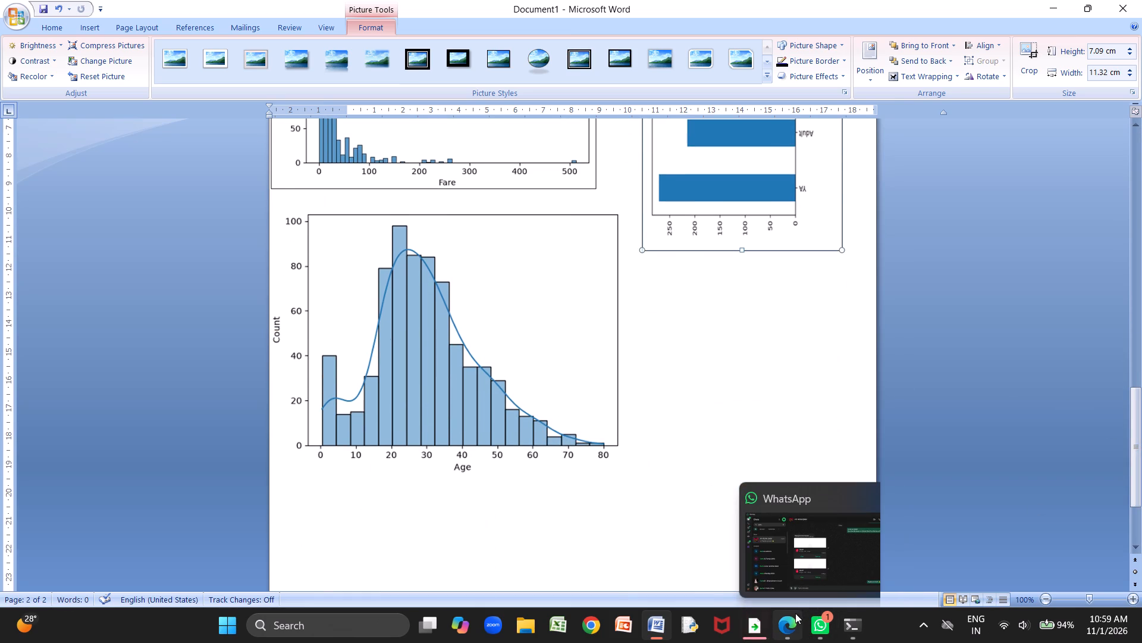
left_click(779, 555)
left_click_drag(1139, 493, 1141, 565)
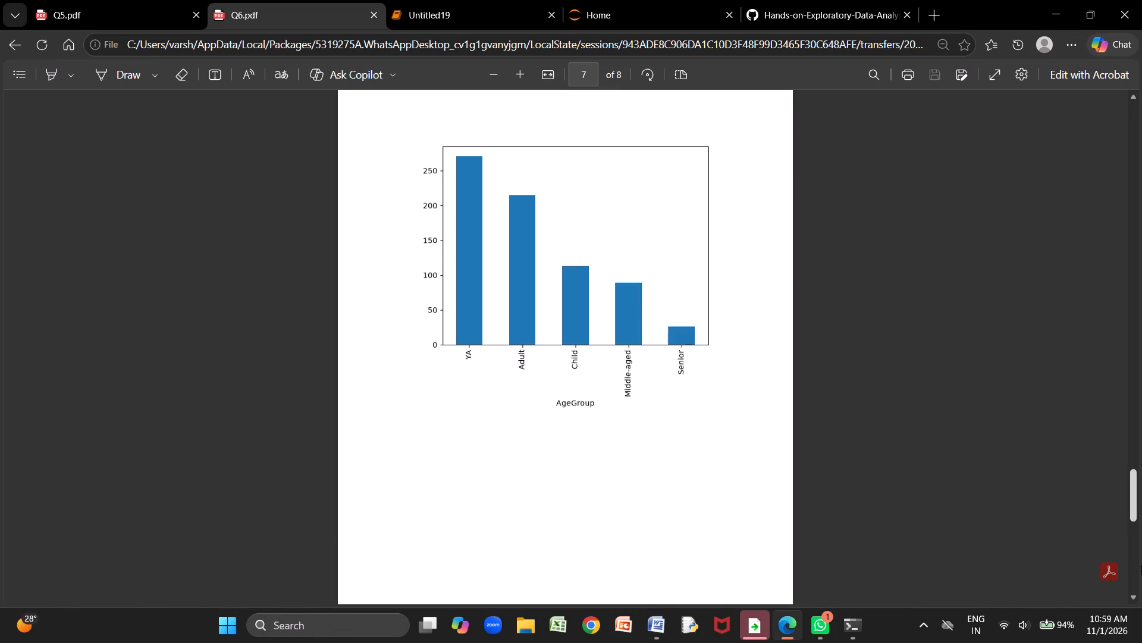
left_click_drag(1141, 565, 1141, 585)
left_click_drag(1134, 499, 1141, 558)
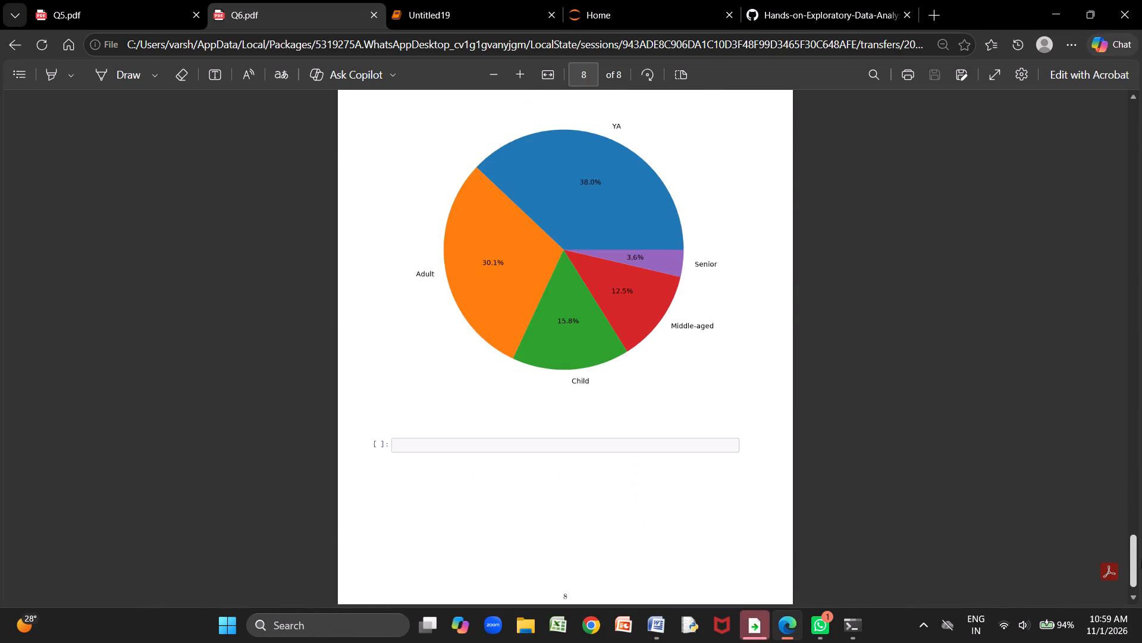
left_click_drag(1141, 558, 1141, 557)
key("shift+super+s")
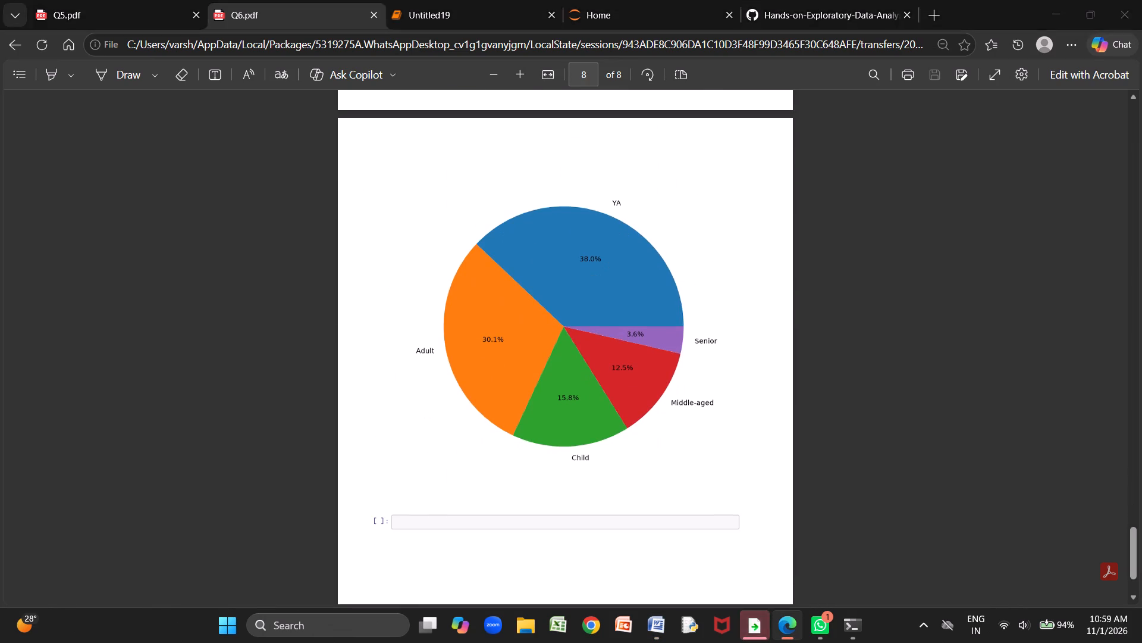
left_click_drag(394, 183, 744, 475)
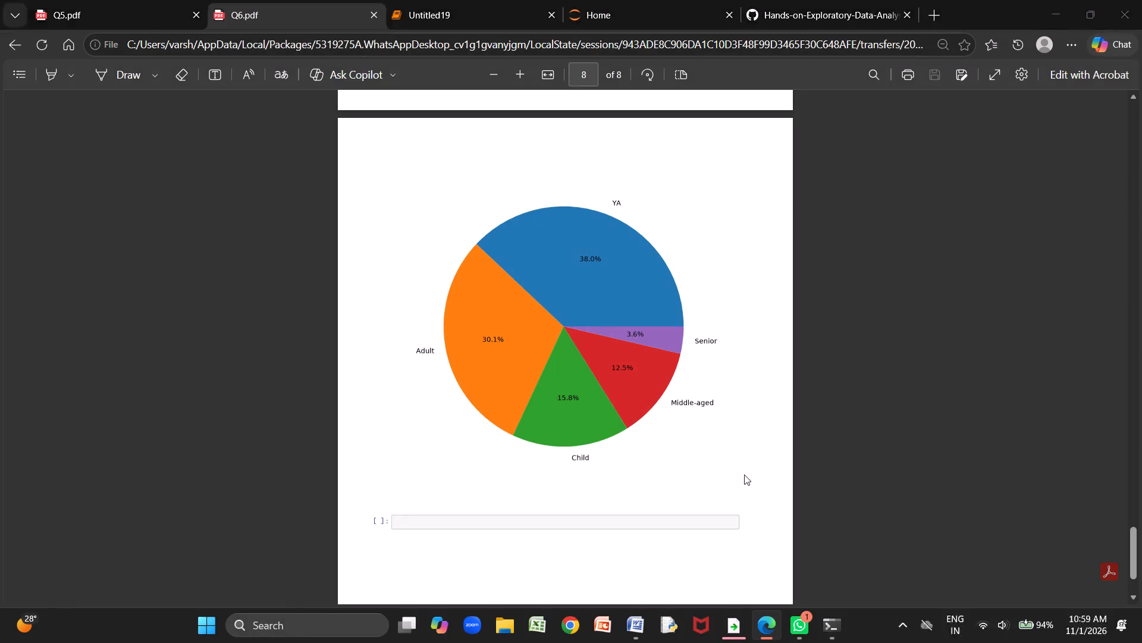
Return to Document1 in Word and paste the snipped pie chart on page 2.
left_click(659, 629)
left_click_drag(1133, 430, 1141, 457)
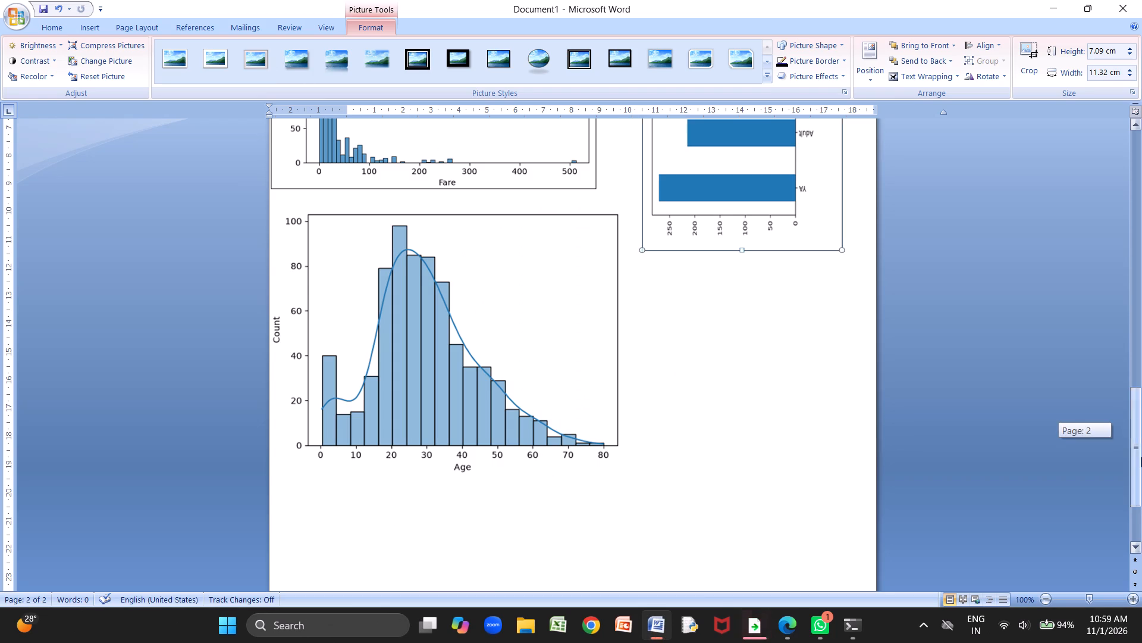
left_click_drag(1141, 457, 1140, 519)
left_click(811, 530)
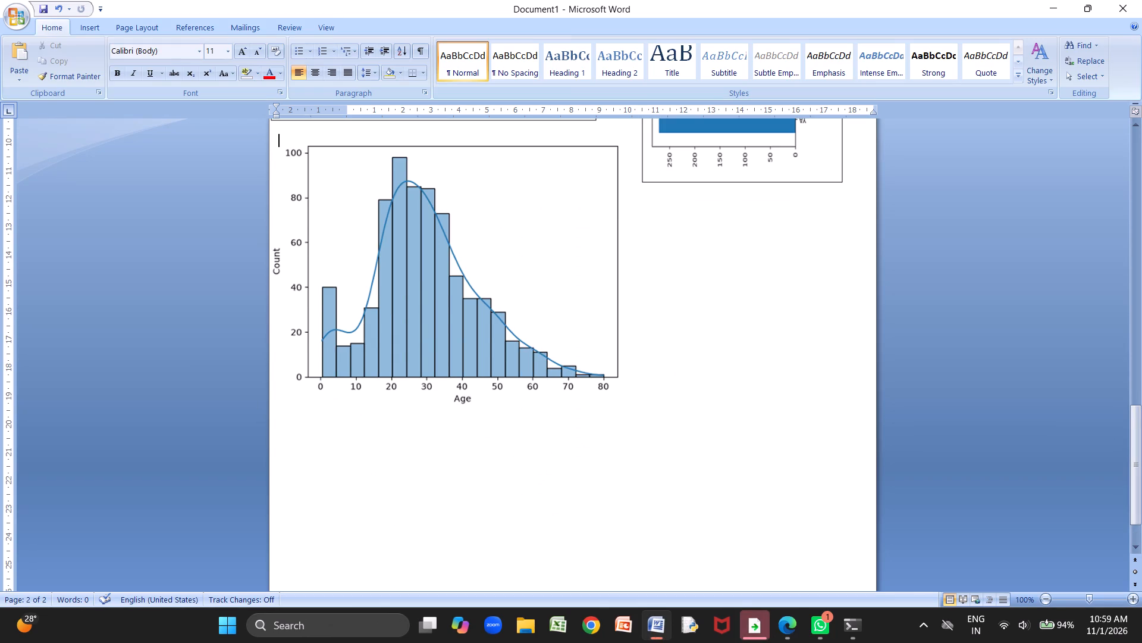
right_click(811, 530)
left_click(834, 371)
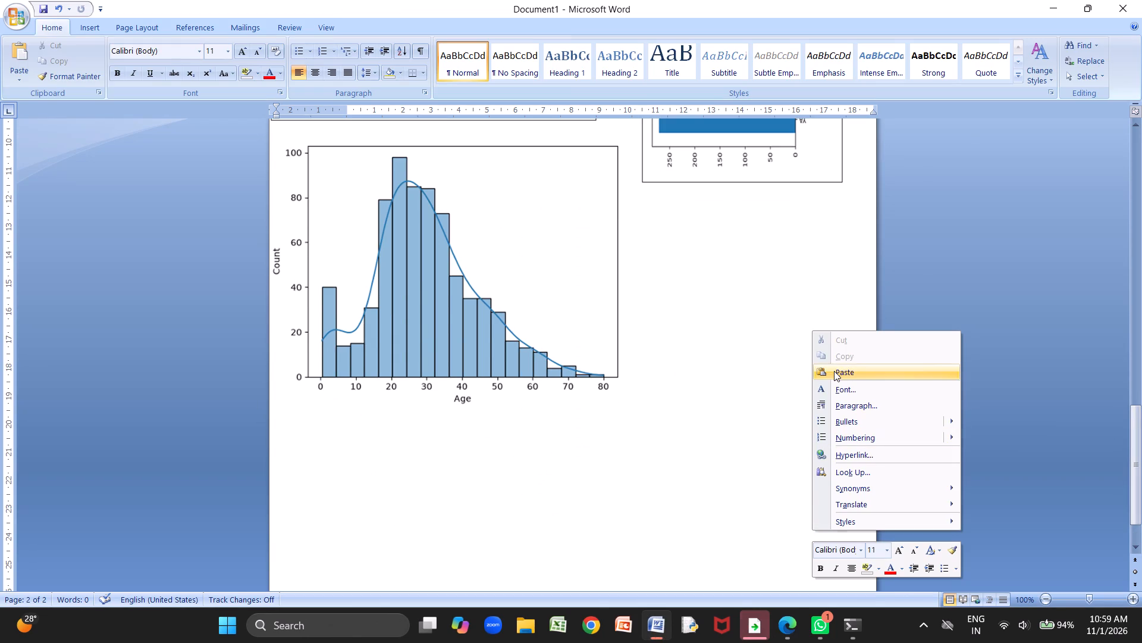
Set the pie chart's text wrapping to In Front of Text.
left_click_drag(490, 440, 630, 494)
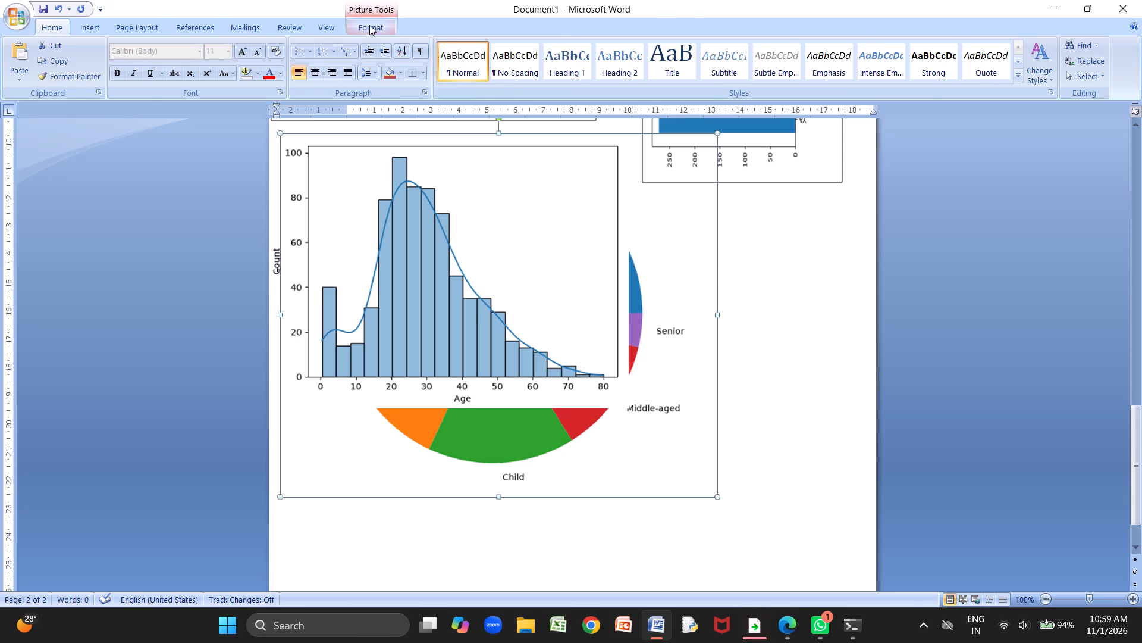
left_click(369, 25)
left_click(940, 79)
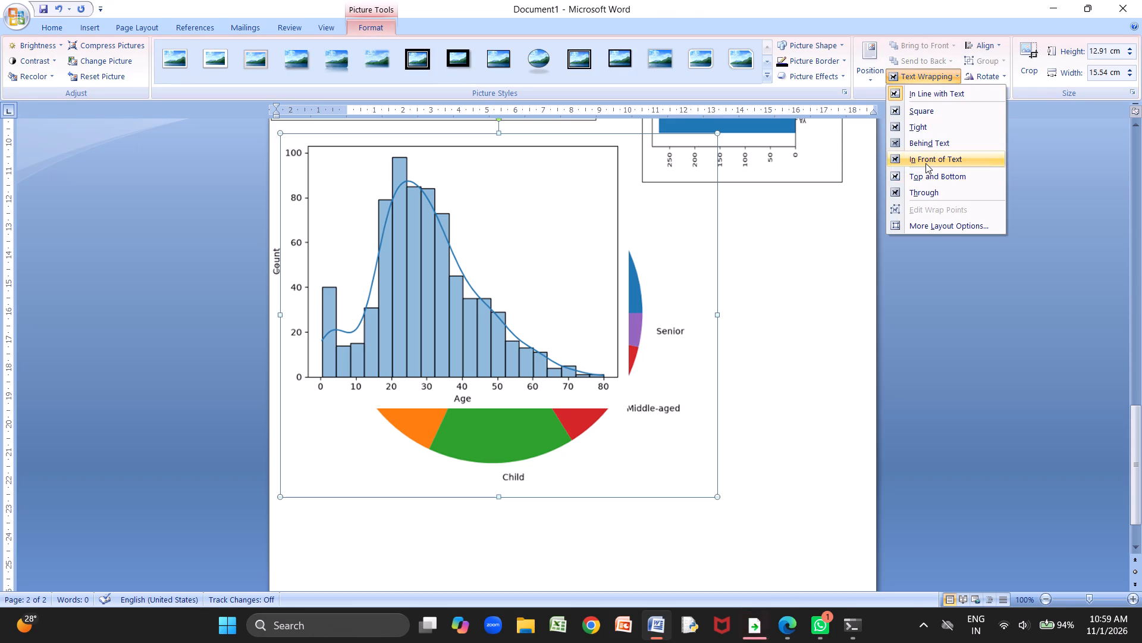
left_click(925, 163)
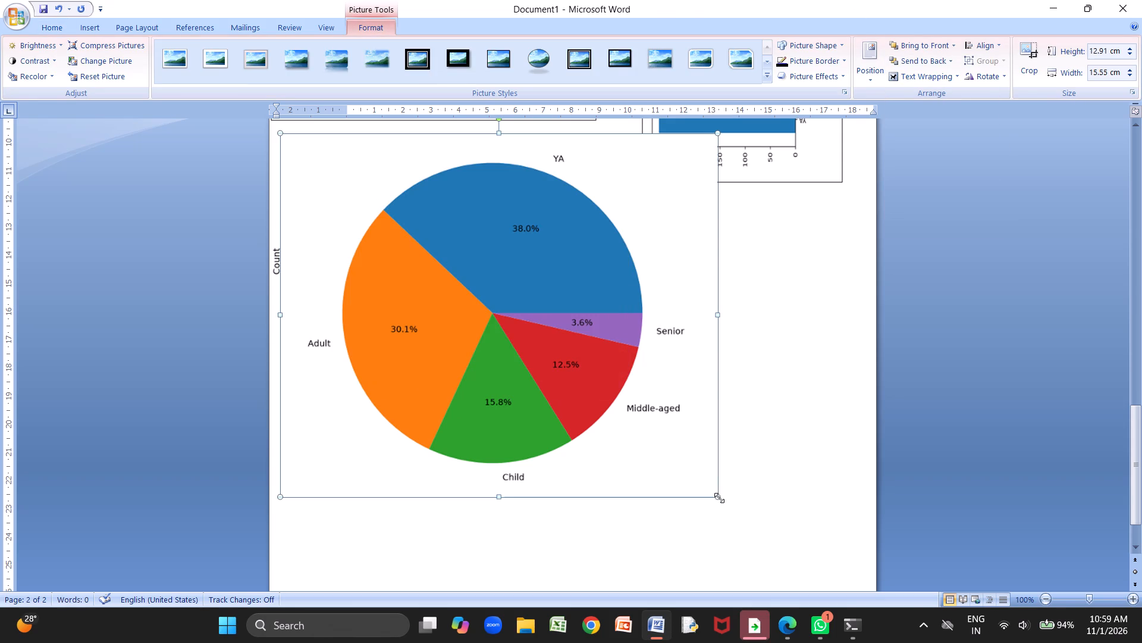
Shrink the pie chart to about 7.26 by 8.74 cm and move it to the lower right of page 2.
left_click_drag(719, 498, 512, 338)
left_click_drag(384, 269, 431, 285)
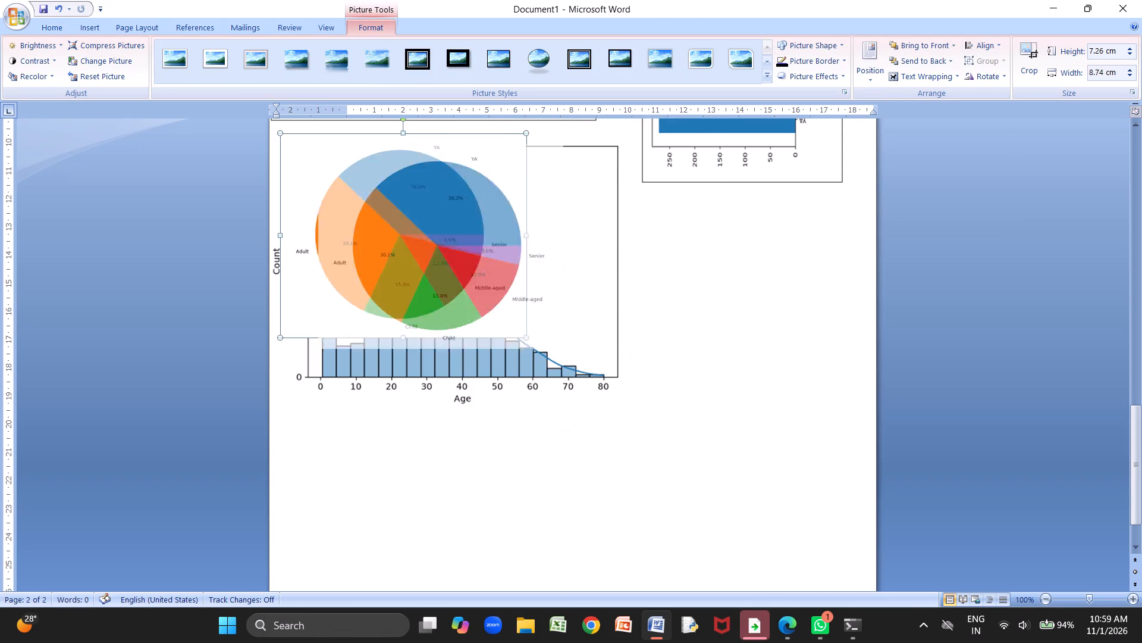
left_click_drag(431, 285, 719, 523)
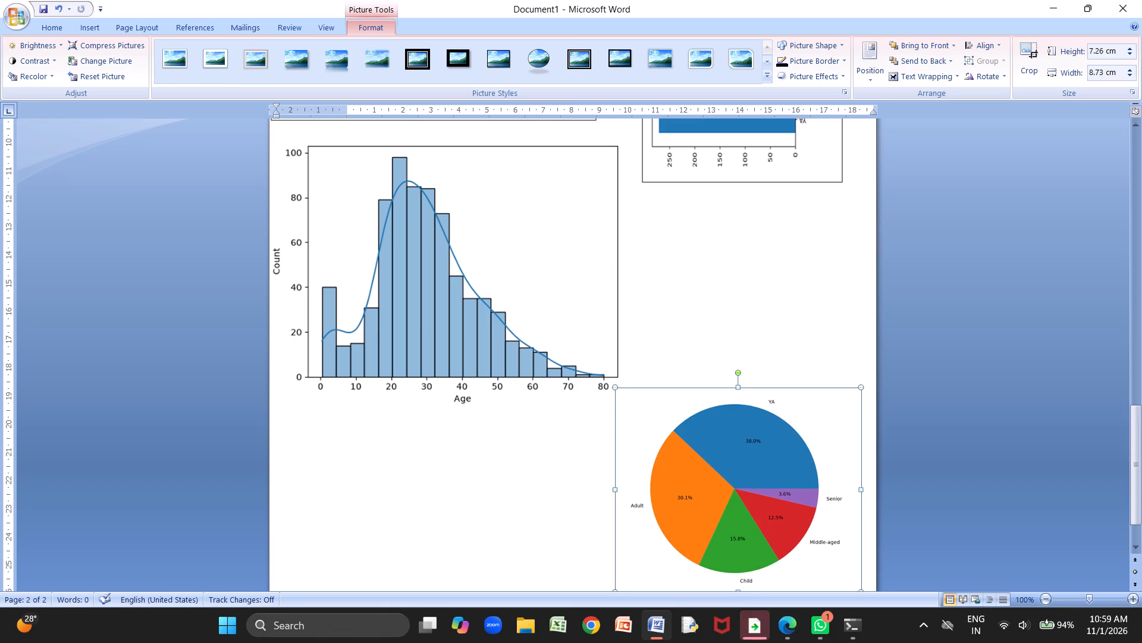
left_click(728, 452)
Crop the blank margins off the pie chart's left and top sides, to about 7.01 by 8.48 cm.
left_click(1029, 58)
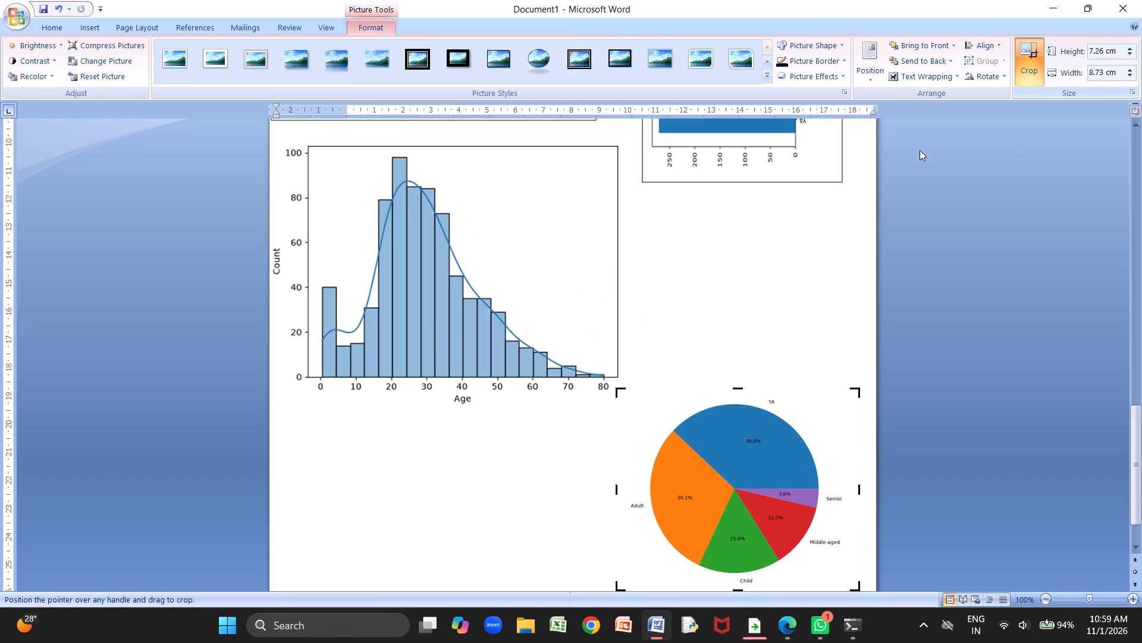
left_click_drag(616, 489, 622, 490)
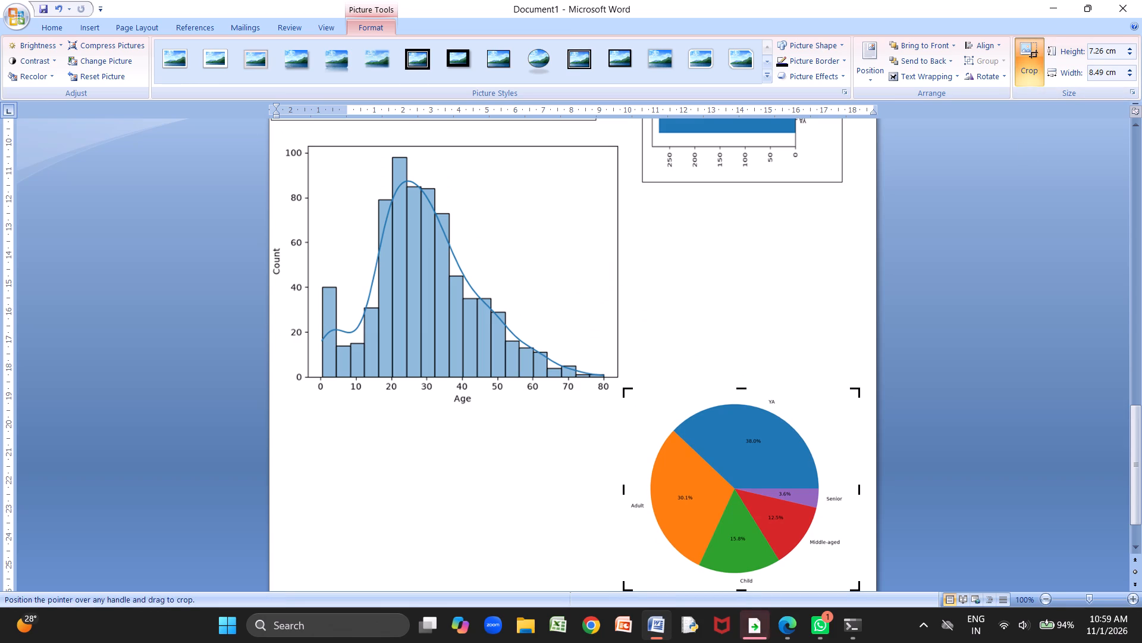
left_click(743, 391)
left_click_drag(742, 388, 742, 390)
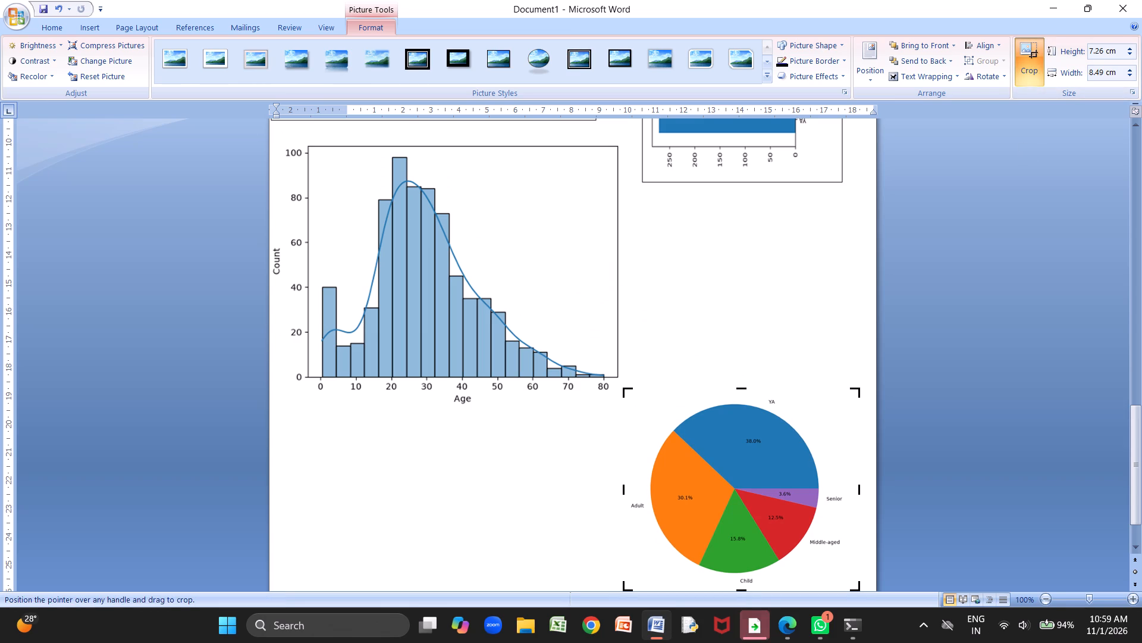
left_click_drag(742, 390, 744, 395)
left_click(1040, 73)
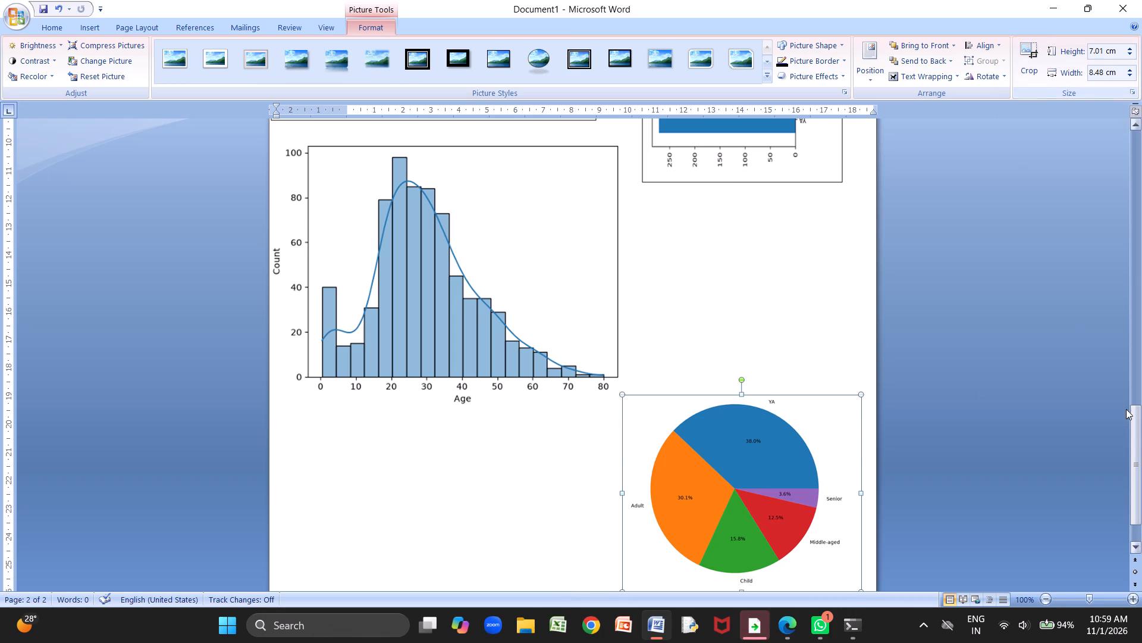
Move the pie chart leftward to the bottom middle of page 2, below the Age histogram.
left_click_drag(1134, 429, 1141, 473)
left_click_drag(677, 459, 518, 484)
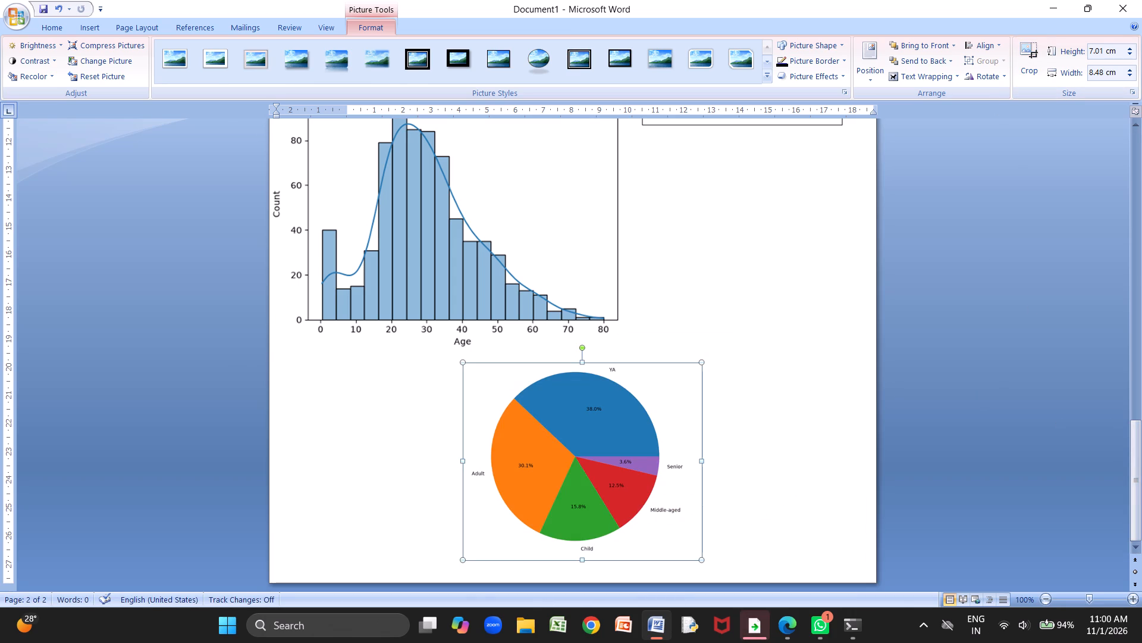
Shrink the Age histogram to about 8.83 cm high and 11.82 cm wide.
left_click(464, 321)
left_click_drag(629, 354, 605, 330)
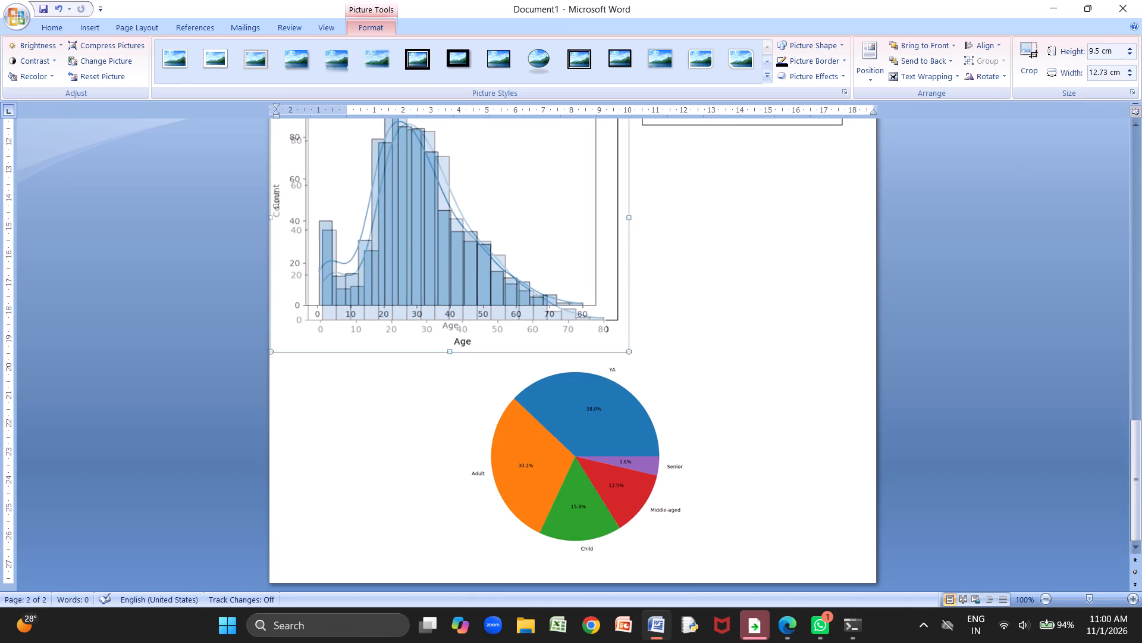
left_click_drag(605, 330, 603, 324)
Enlarge the pie chart to about 8.19 cm high and 9.92 cm wide.
left_click(535, 389)
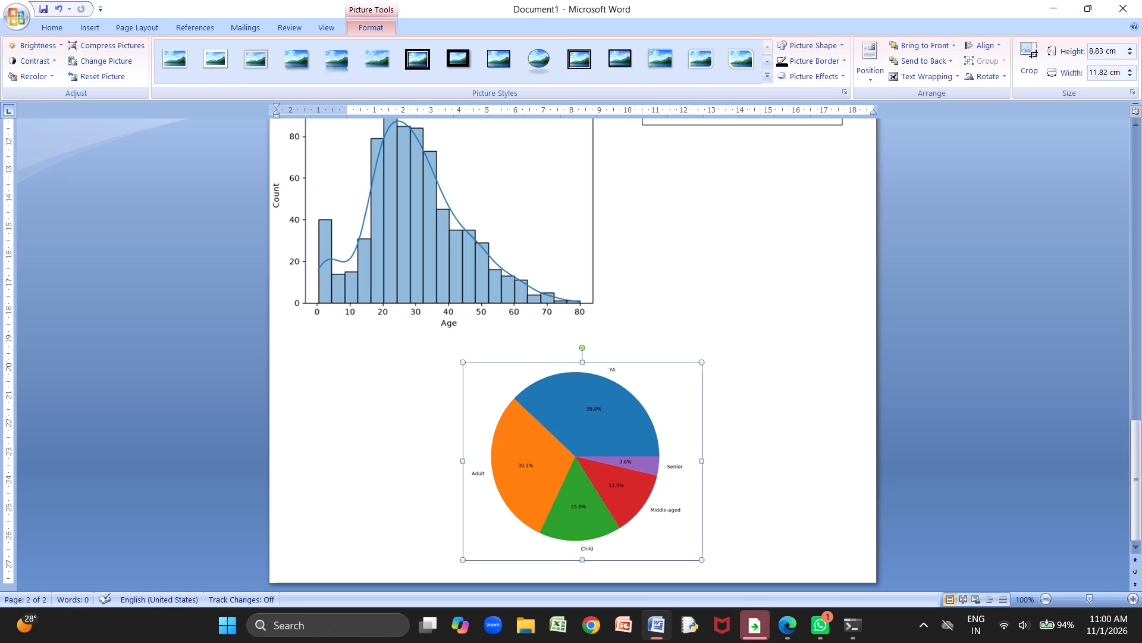
left_click_drag(464, 361, 441, 349)
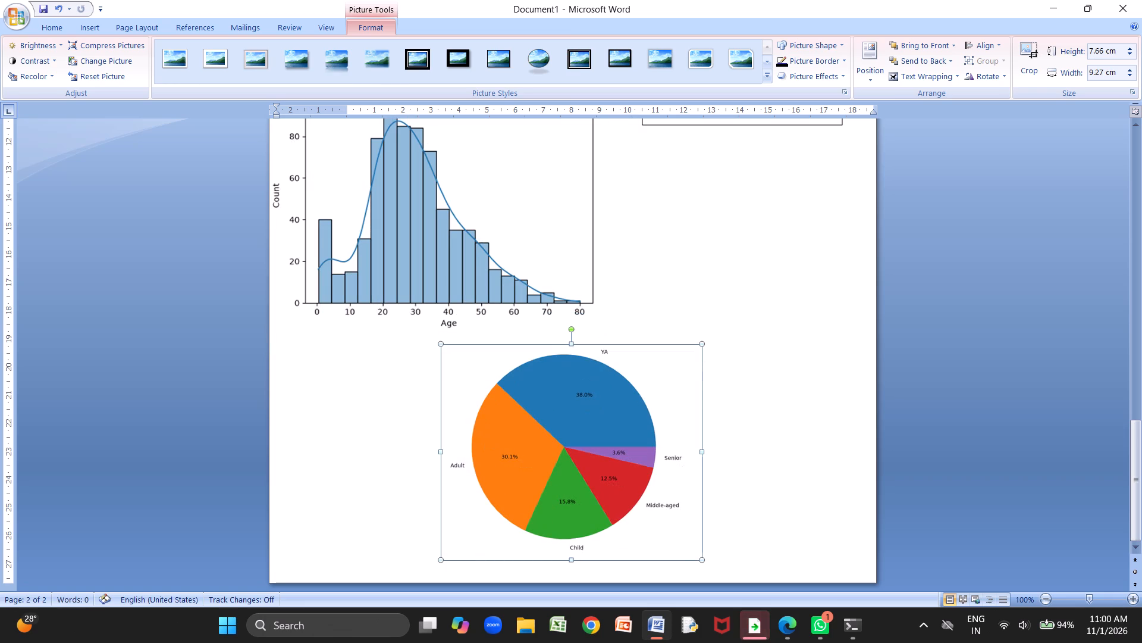
left_click_drag(704, 562, 720, 568)
Reposition the pie chart rightward in the space at the bottom of page 2, just below the Age histogram.
left_click_drag(1130, 530, 1122, 446)
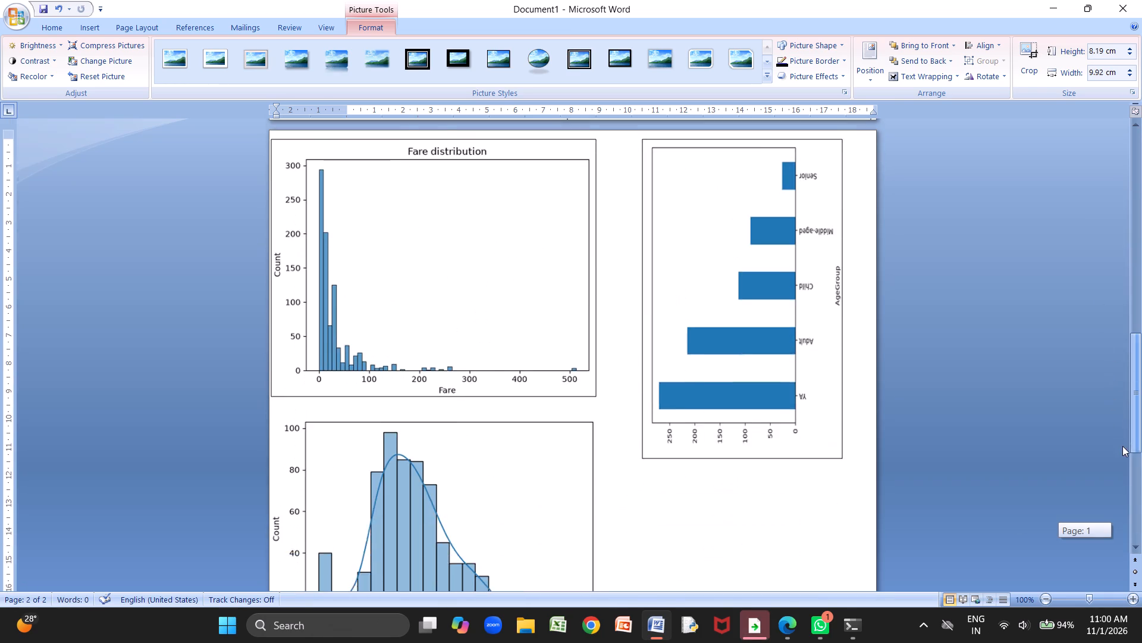
left_click_drag(1122, 446, 1108, 534)
left_click_drag(561, 527, 763, 335)
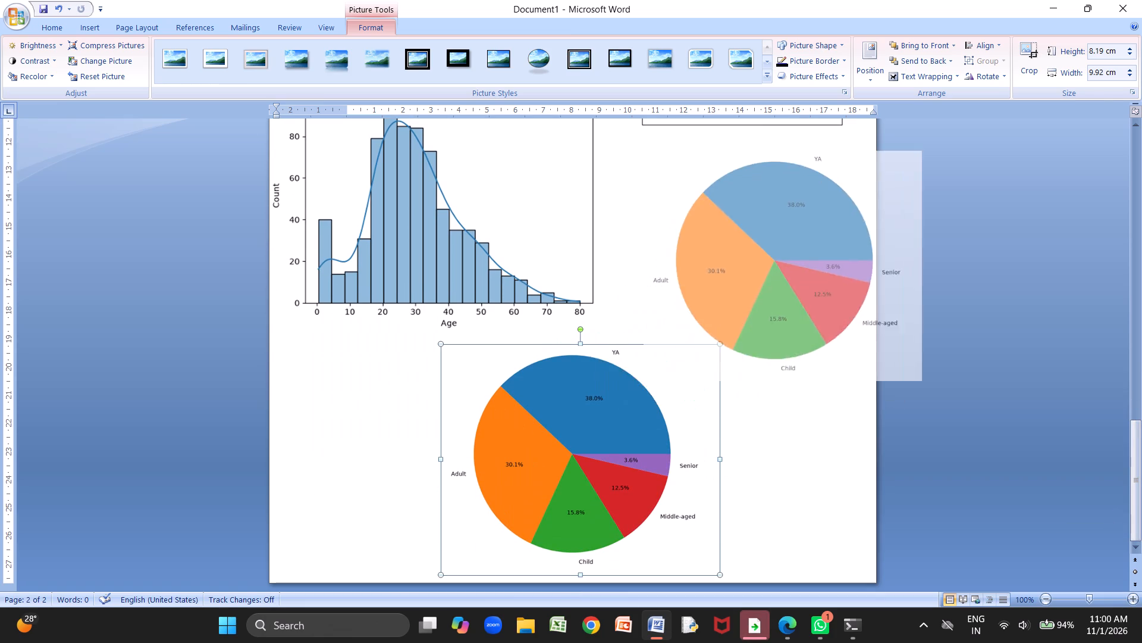
left_click_drag(763, 335, 736, 361)
left_click_drag(736, 361, 628, 460)
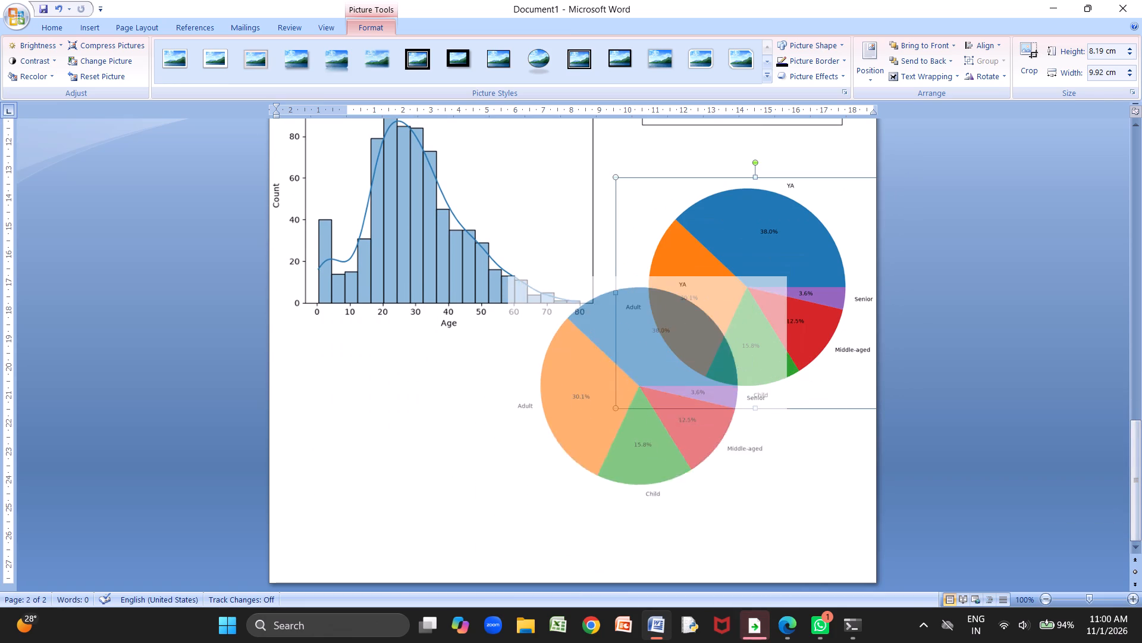
left_click_drag(628, 460, 639, 508)
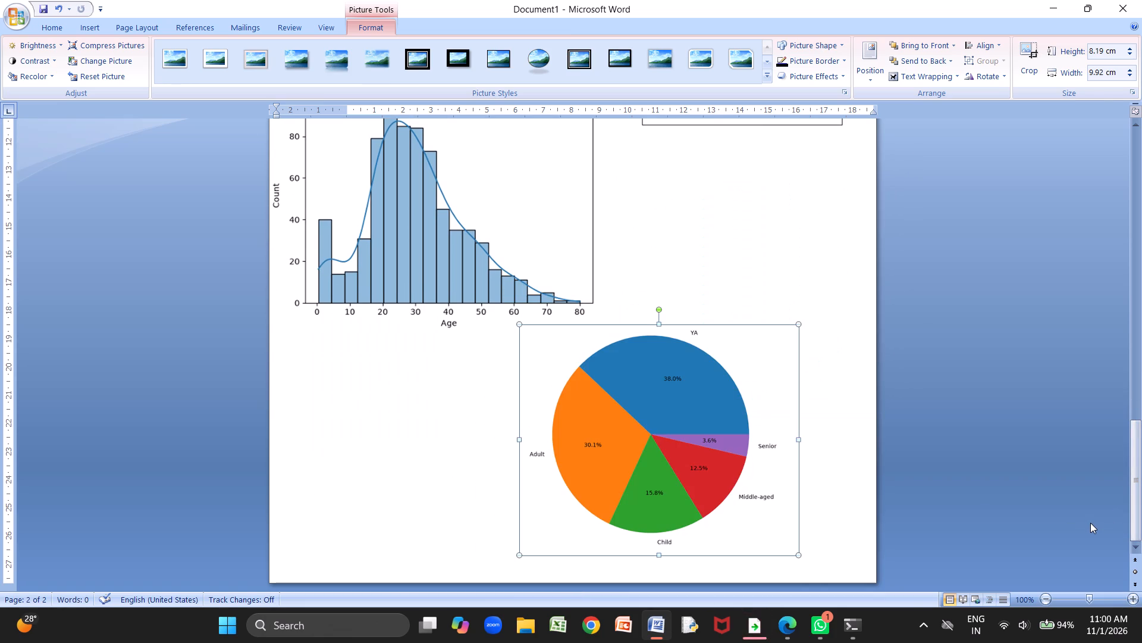
Nudge the Age histogram slightly rightward on page 2, keeping it just below the Fare distribution chart.
left_click_drag(1141, 483, 1136, 391)
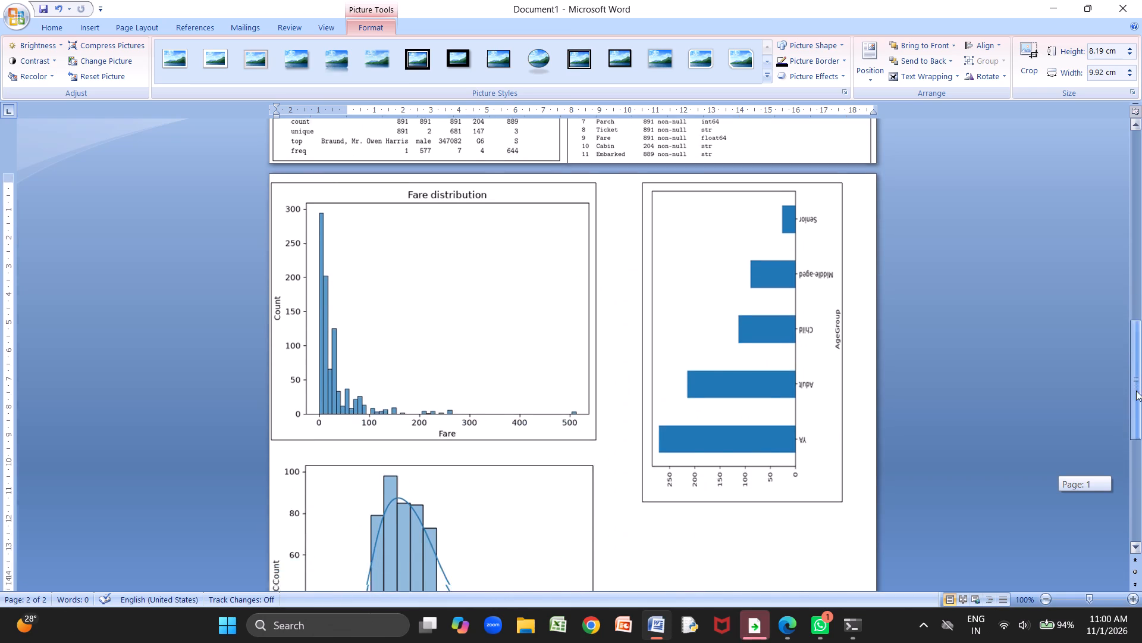
left_click_drag(1136, 391, 1141, 454)
left_click_drag(535, 396, 554, 392)
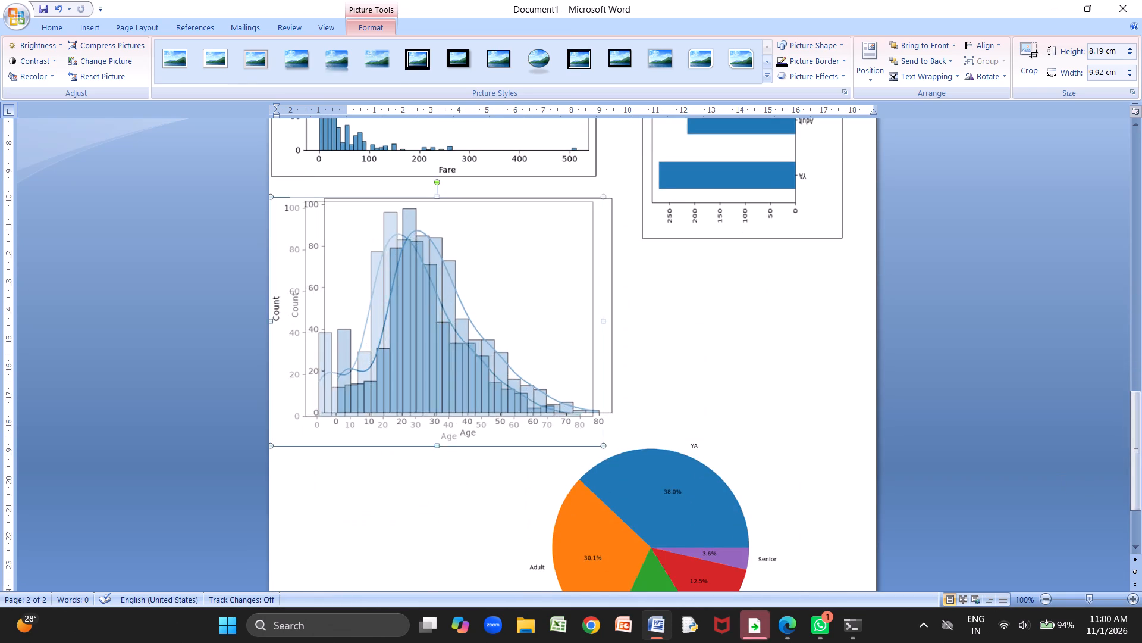
left_click_drag(554, 392, 554, 392)
Shift the pie chart slightly down and leftward at the bottom of page 2, leaving a gap below the Age histogram.
left_click(1121, 453)
left_click_drag(1136, 453, 1134, 510)
left_click_drag(624, 512, 629, 537)
left_click(629, 537)
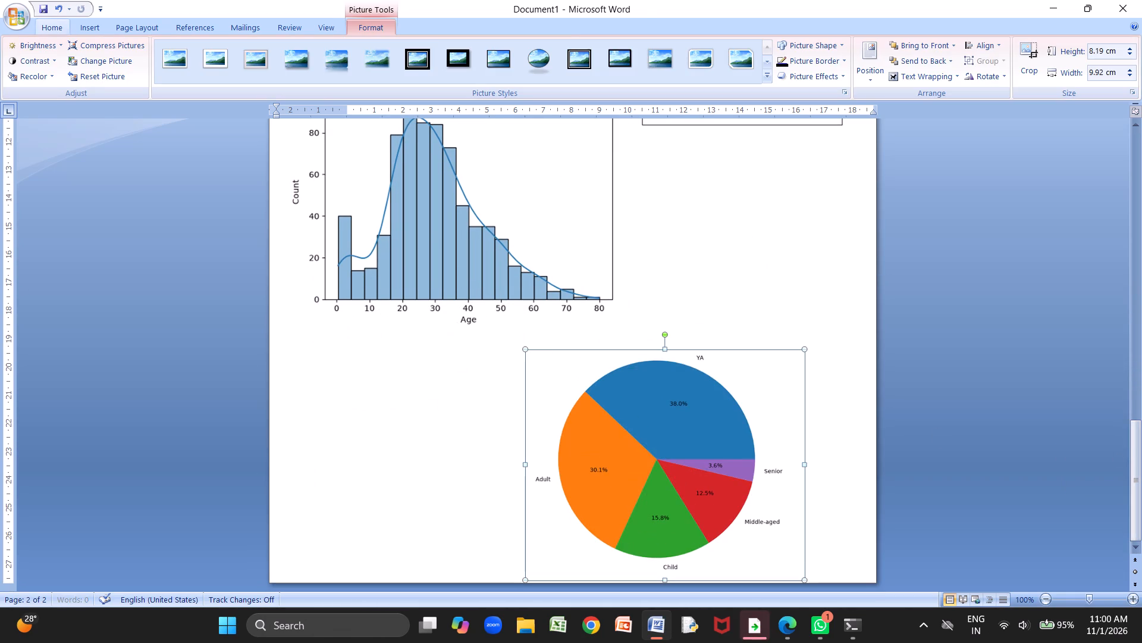
left_click_drag(633, 522, 622, 510)
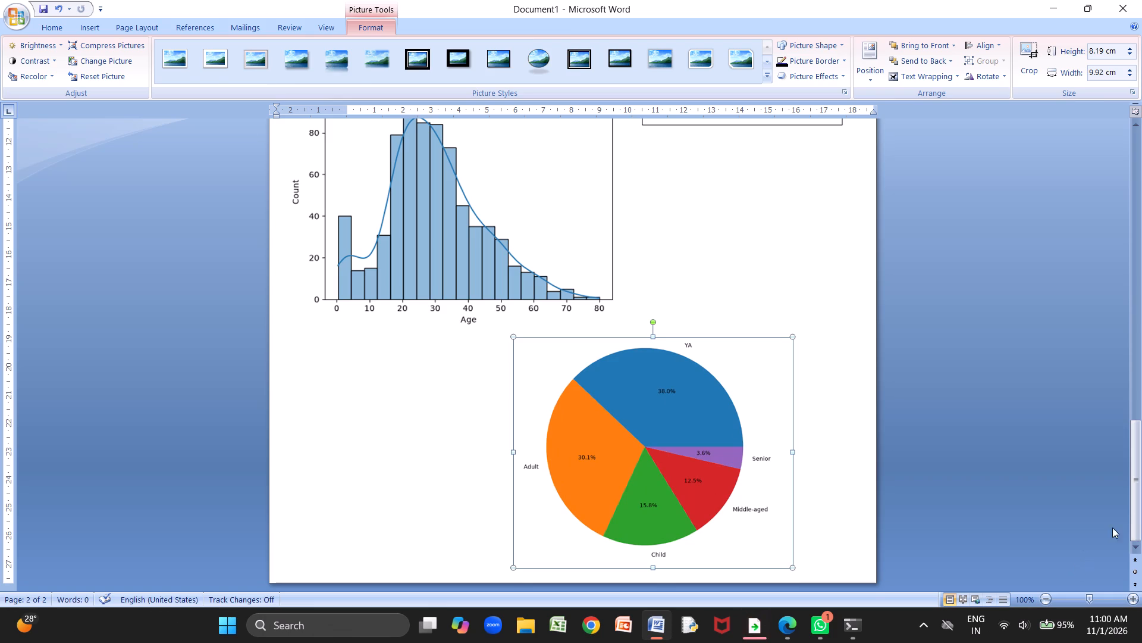
Save the document in the Downloads folder as a Word Document named DAV 2.
left_click_drag(1140, 511, 1141, 190)
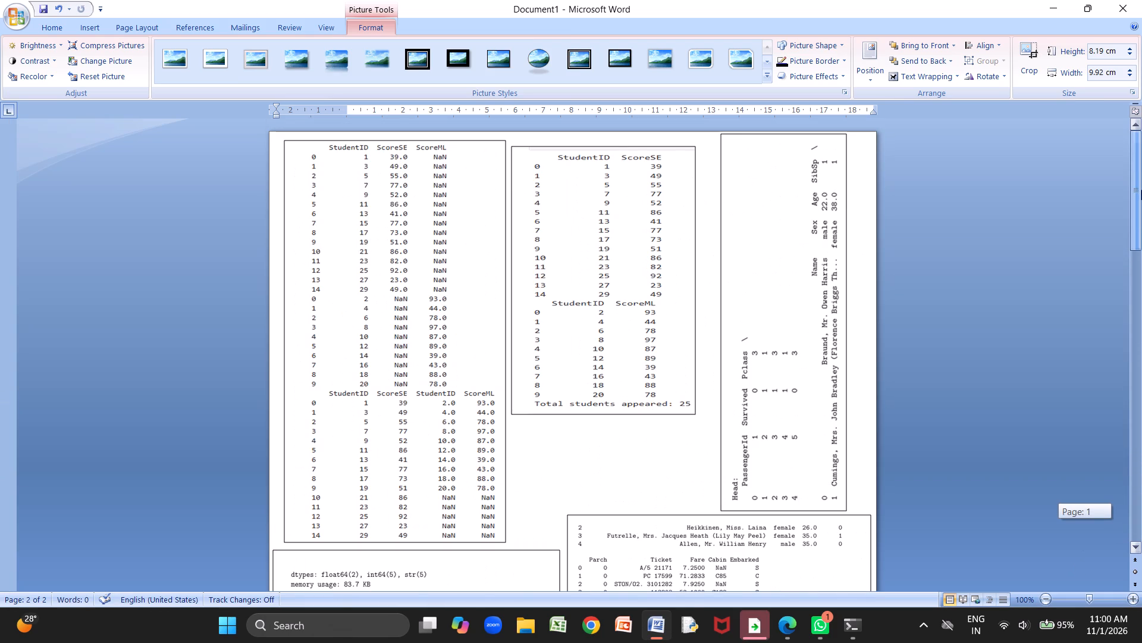
left_click_drag(1141, 190, 1075, 642)
key("ctrl+s")
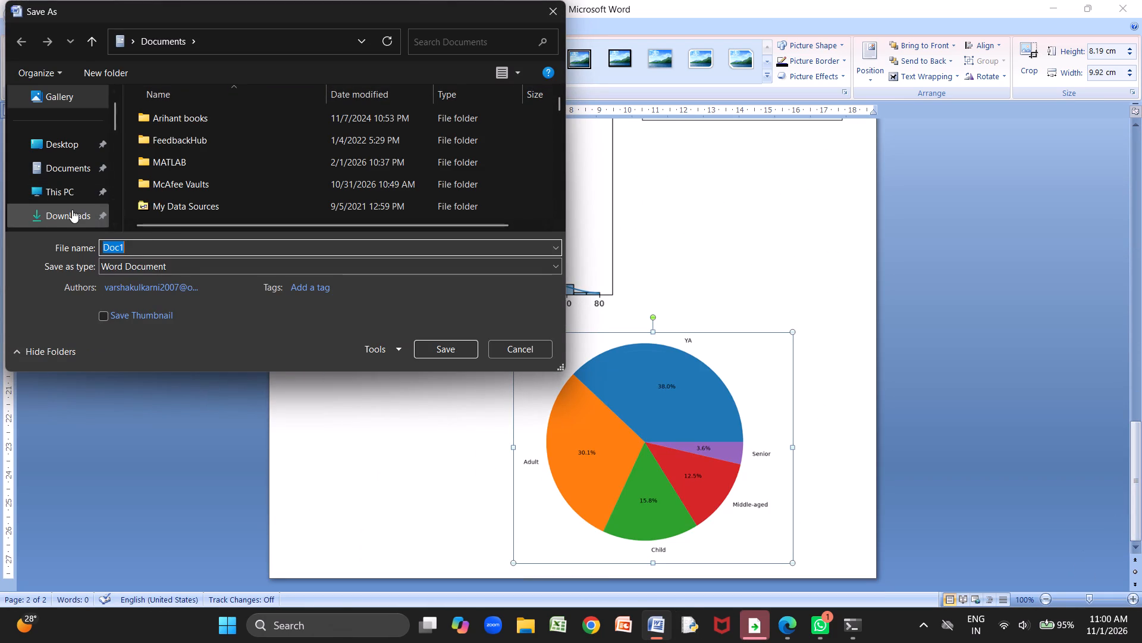
double_click(72, 210)
left_click(146, 248)
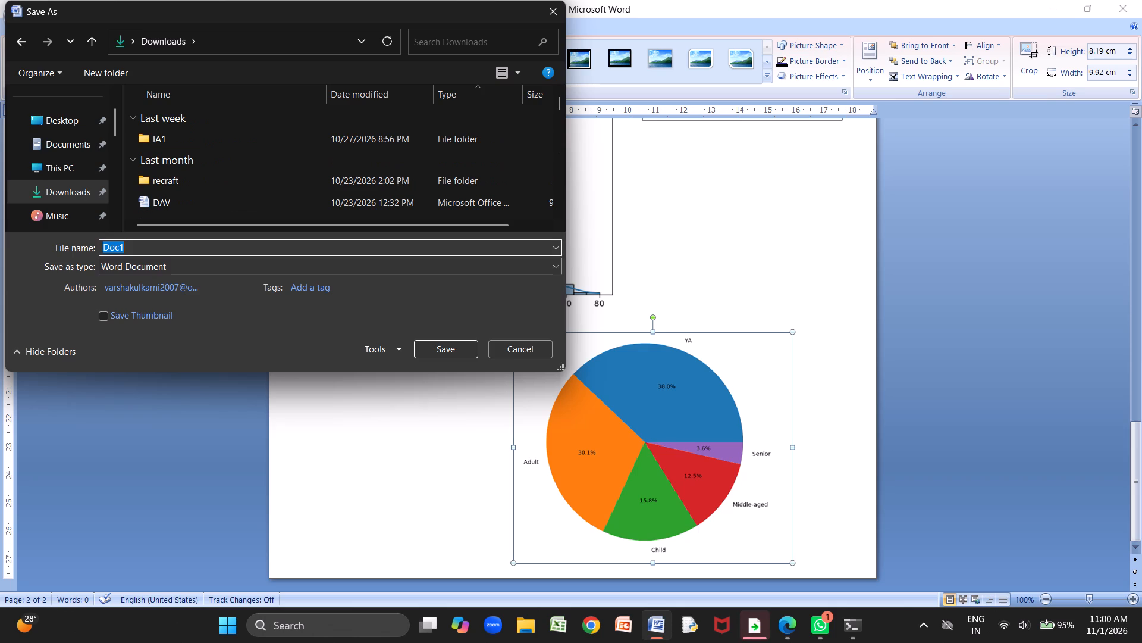
key("BackSpace")
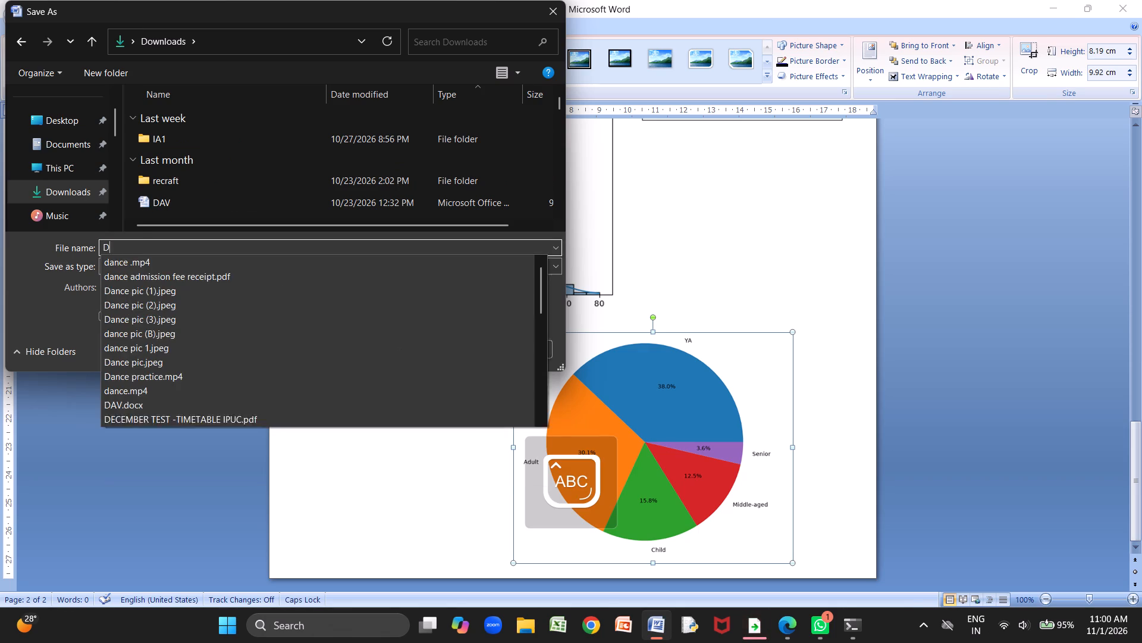
key("BackSpace")
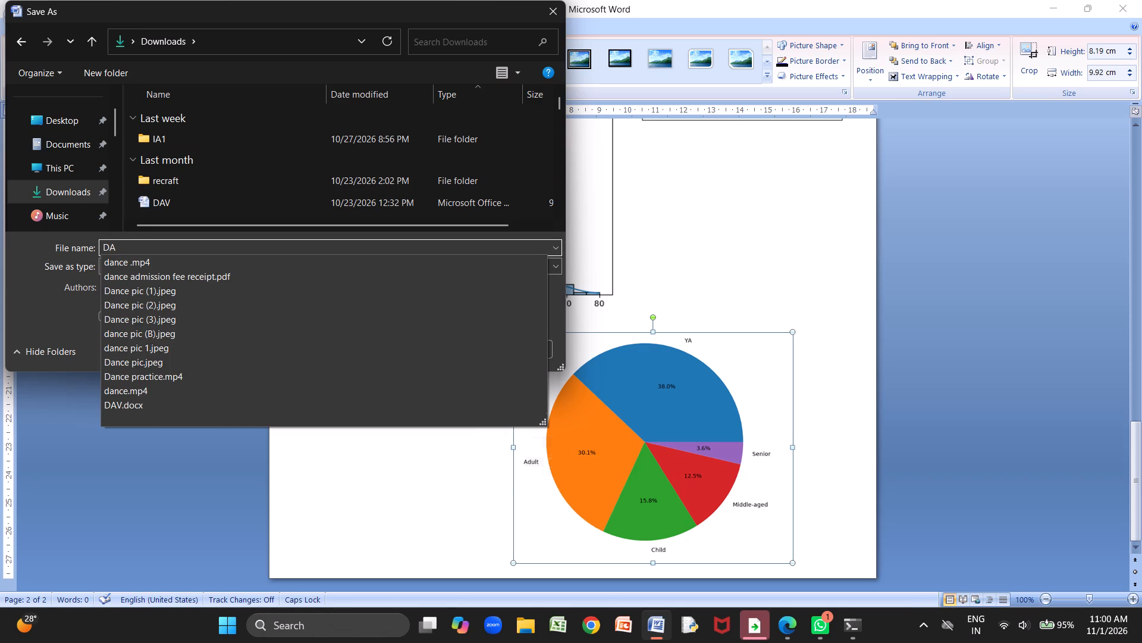
key("v")
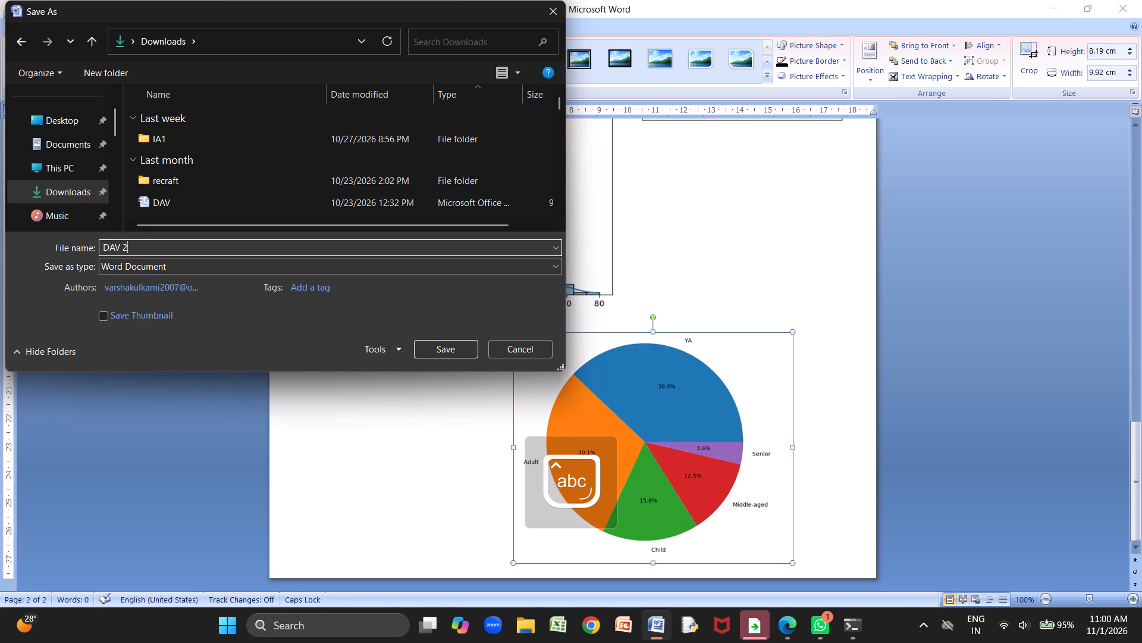
left_click(460, 354)
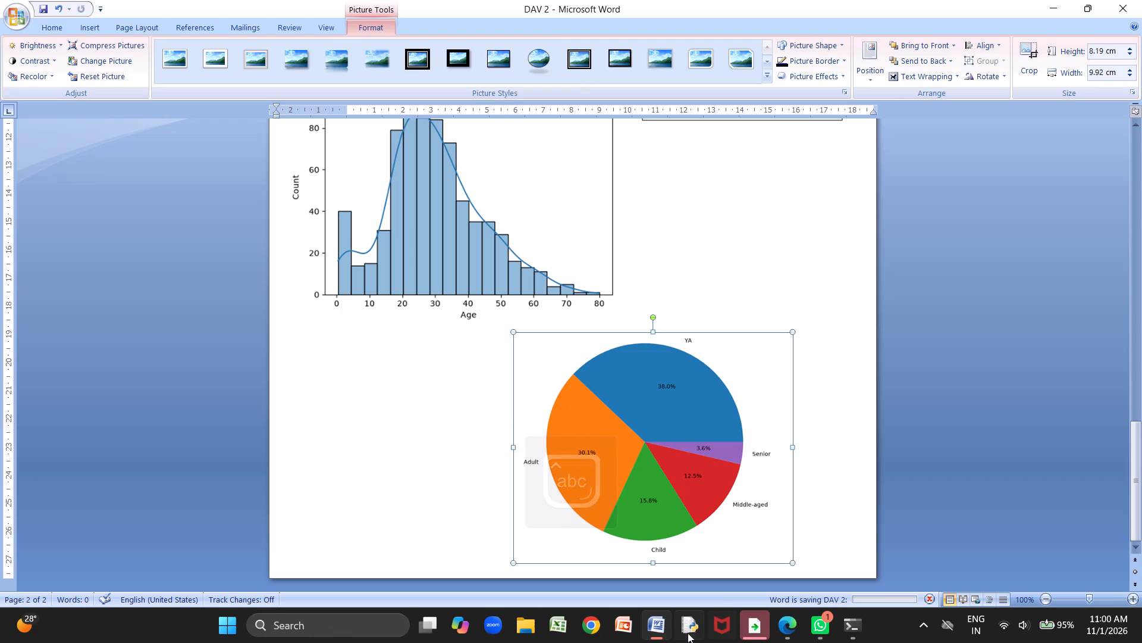
Switch to the Edge browser window showing Q6.pdf.
left_click(790, 636)
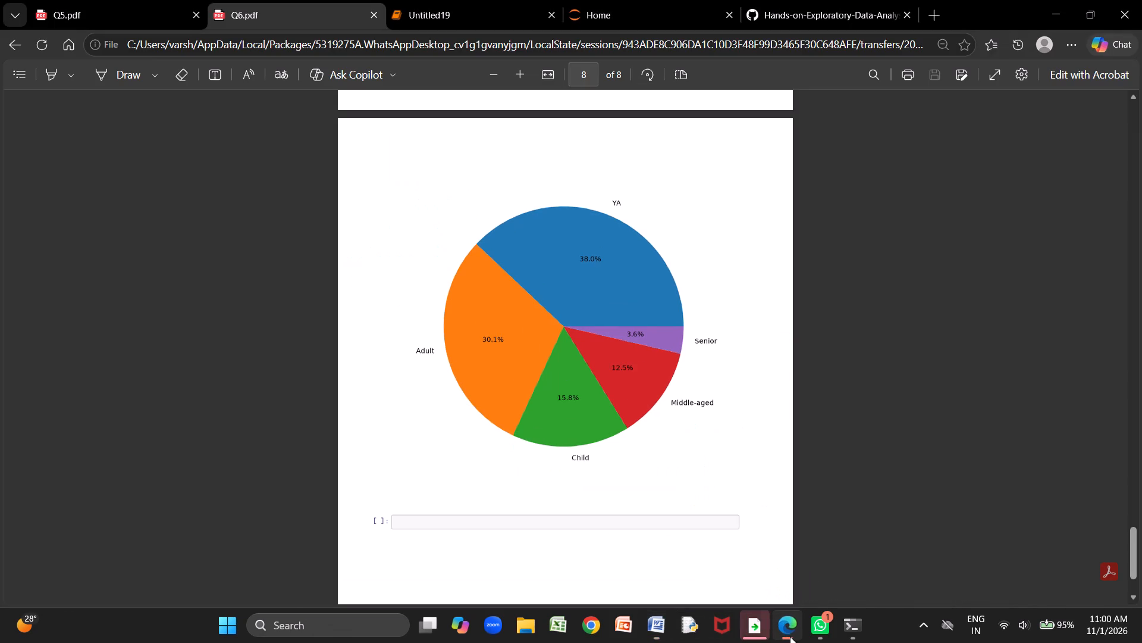
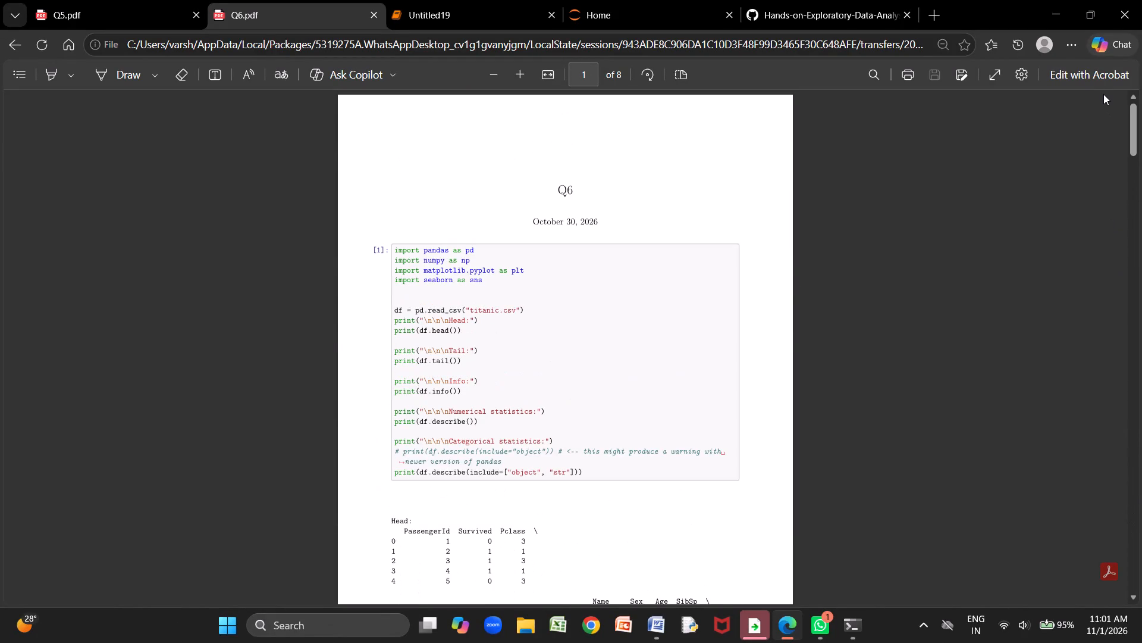
Switch to the DAV 2 document in Word and review the arrangement of the output pictures across both pages.
left_click(649, 630)
left_click_drag(1141, 472, 1140, 261)
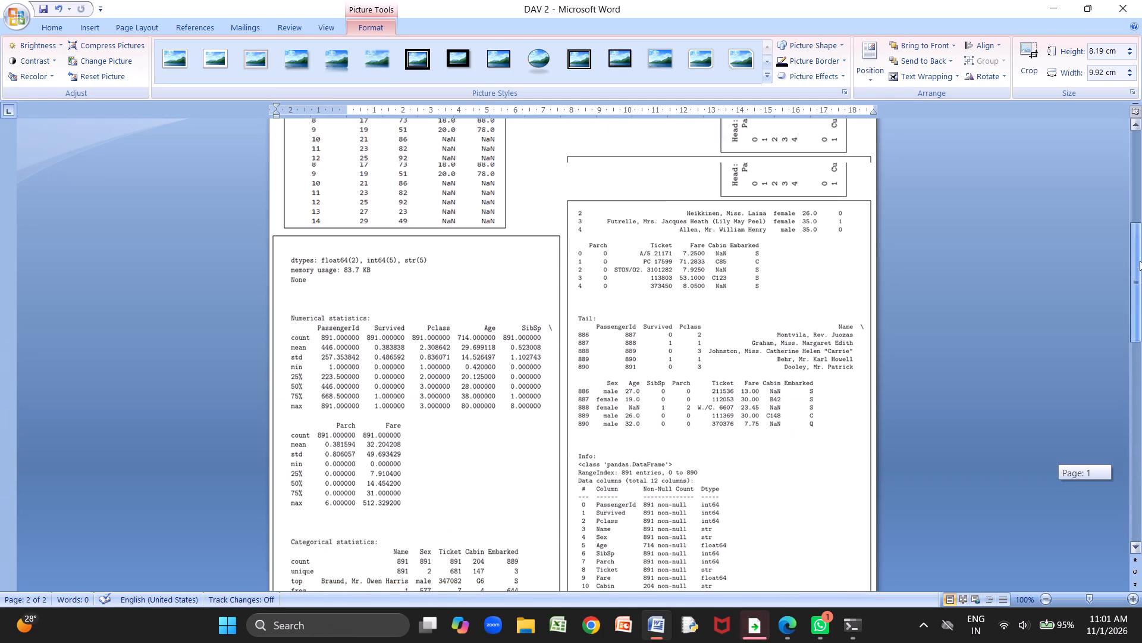
left_click_drag(1140, 261, 1141, 508)
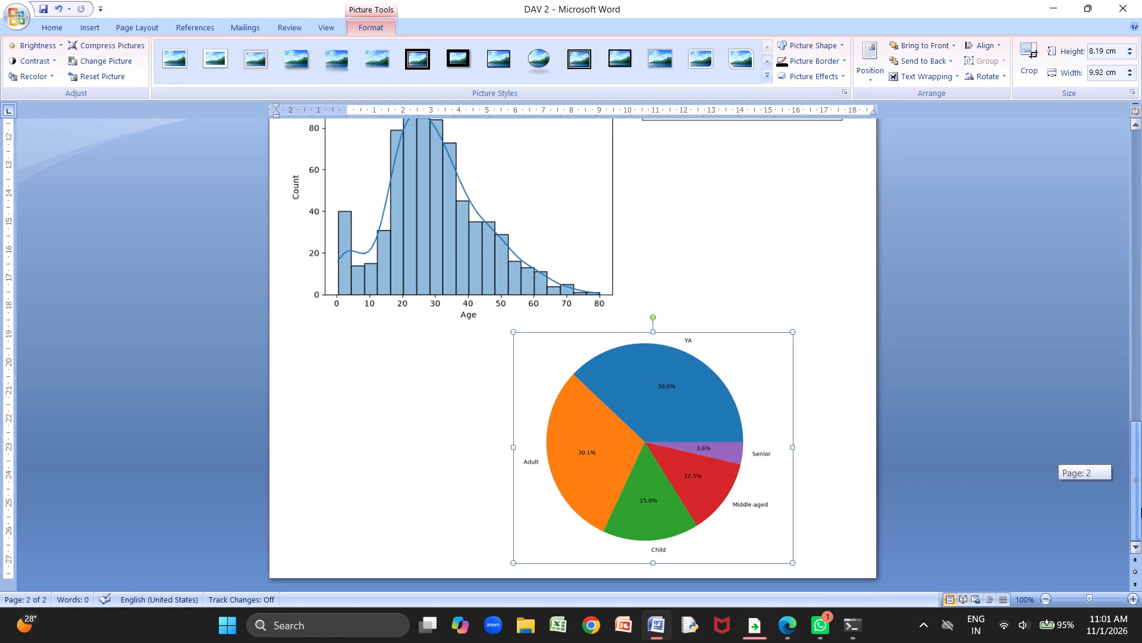
left_click_drag(1141, 508, 1122, 546)
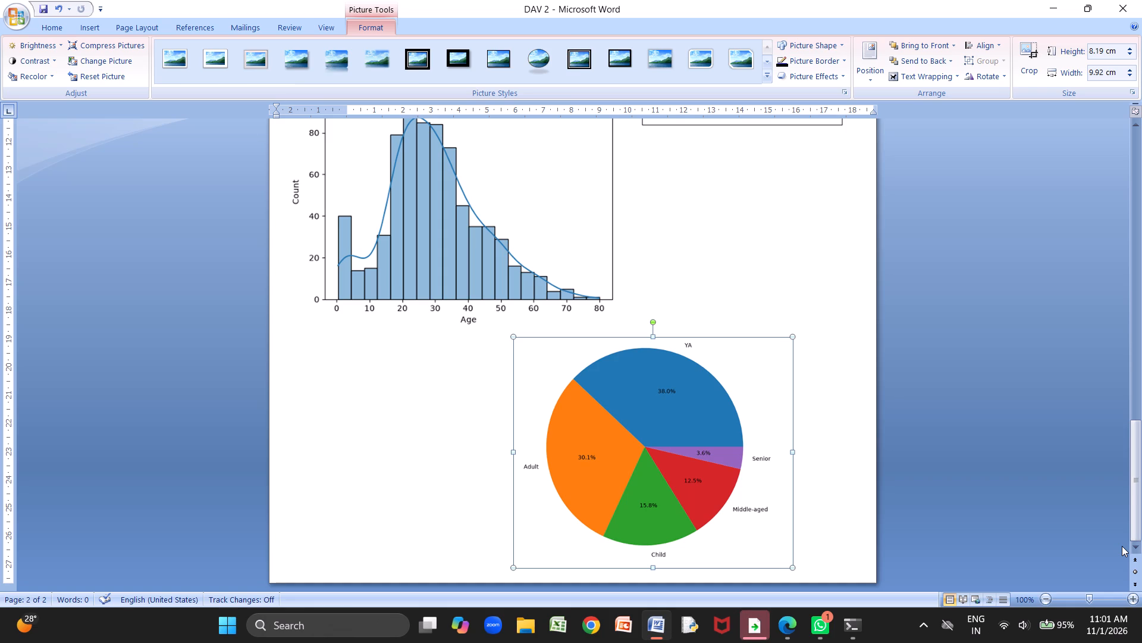
left_click_drag(1134, 532, 1118, 255)
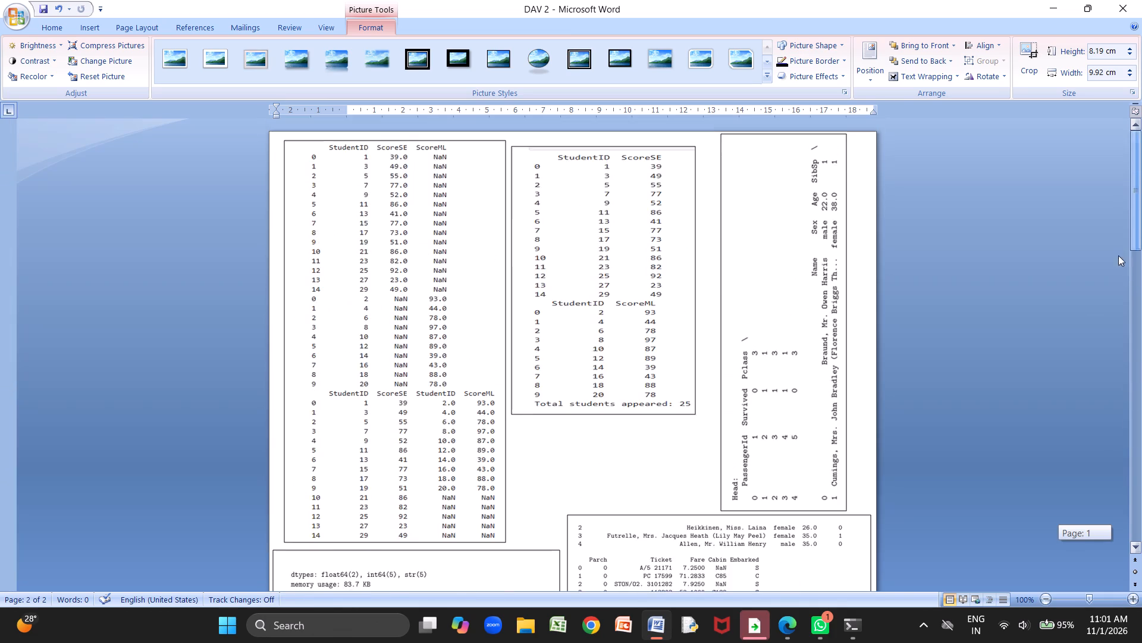
left_click_drag(1118, 255, 1140, 283)
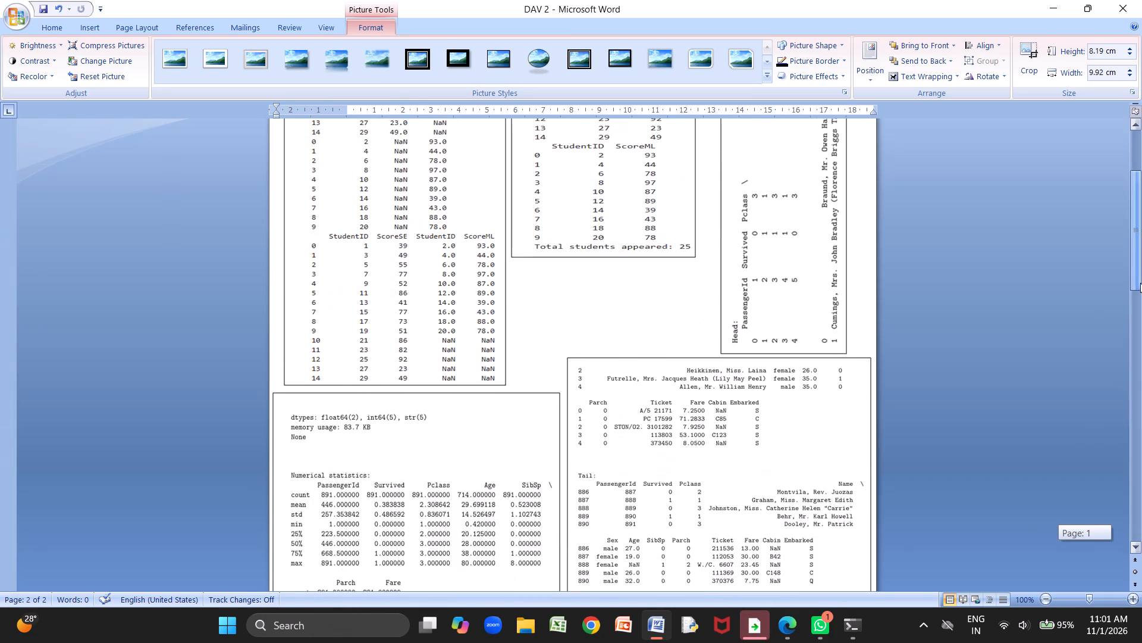
left_click_drag(1140, 283, 1141, 193)
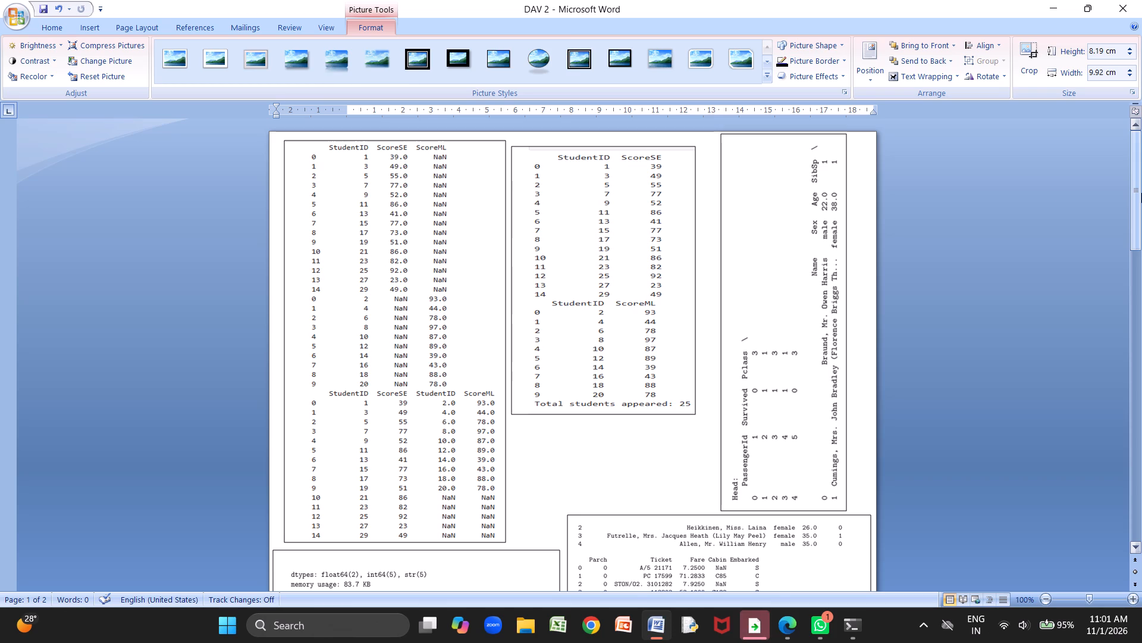
left_click_drag(1141, 193, 1096, 427)
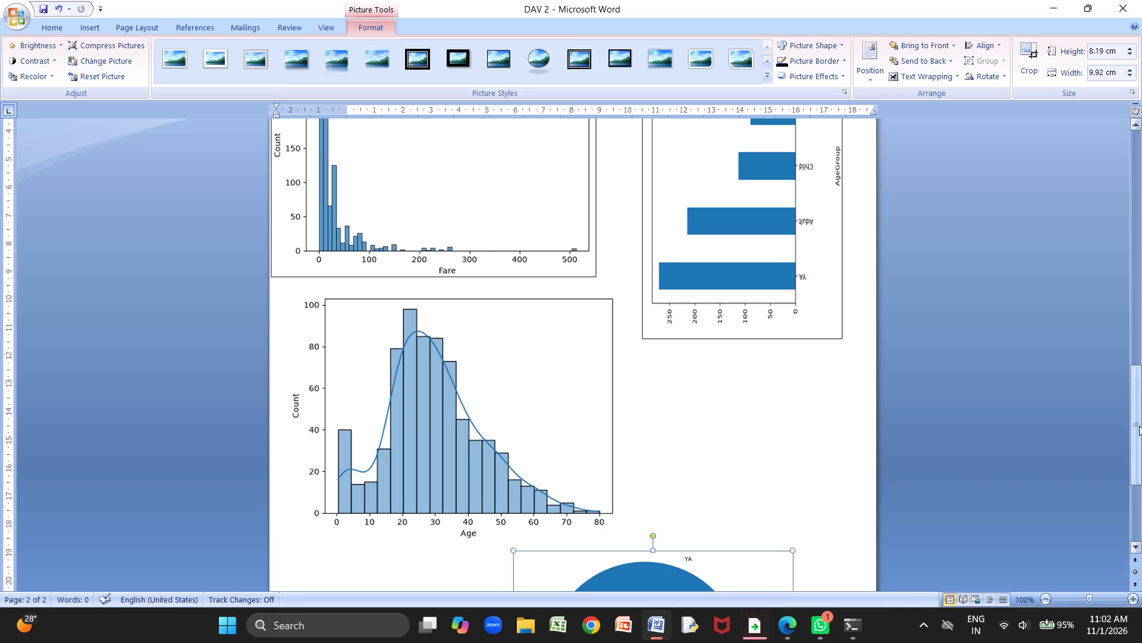
Switch to the Edge browser window showing Q6.pdf.
left_click(786, 630)
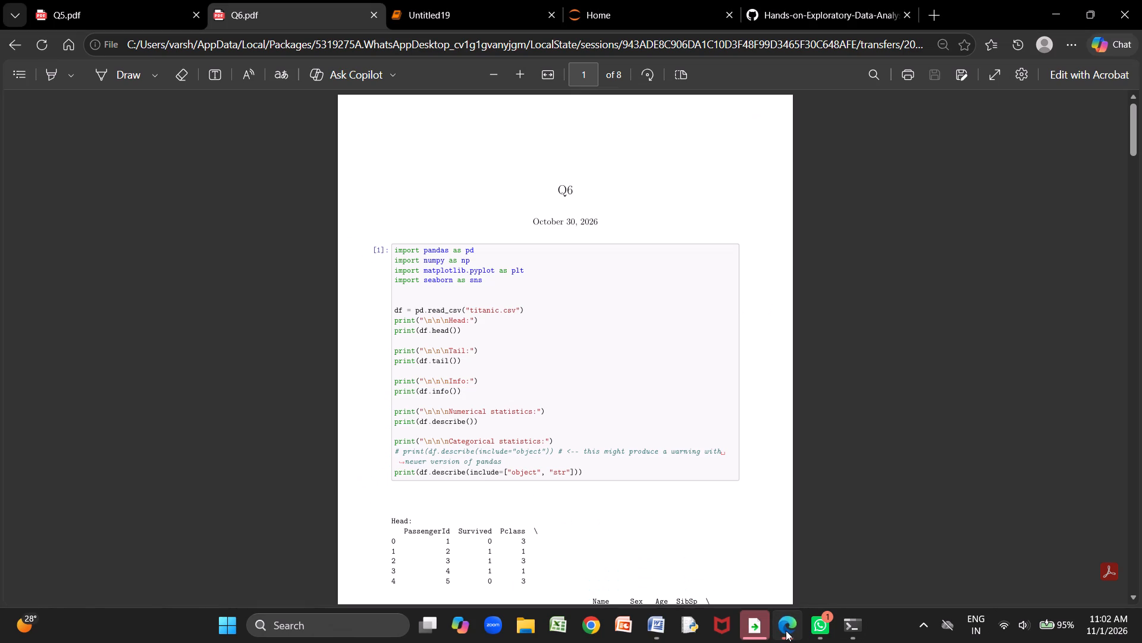
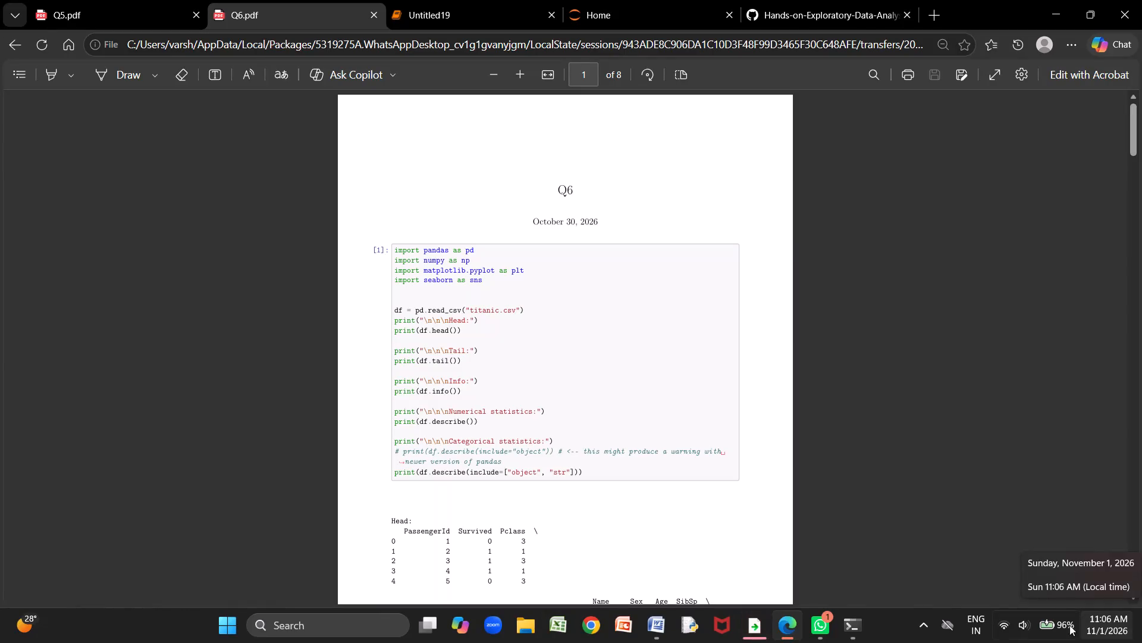
Switch to Q5.pdf and review it from the first page, examining the dfSE and dfML code and its printed output.
scroll(958, 551, "left", 1)
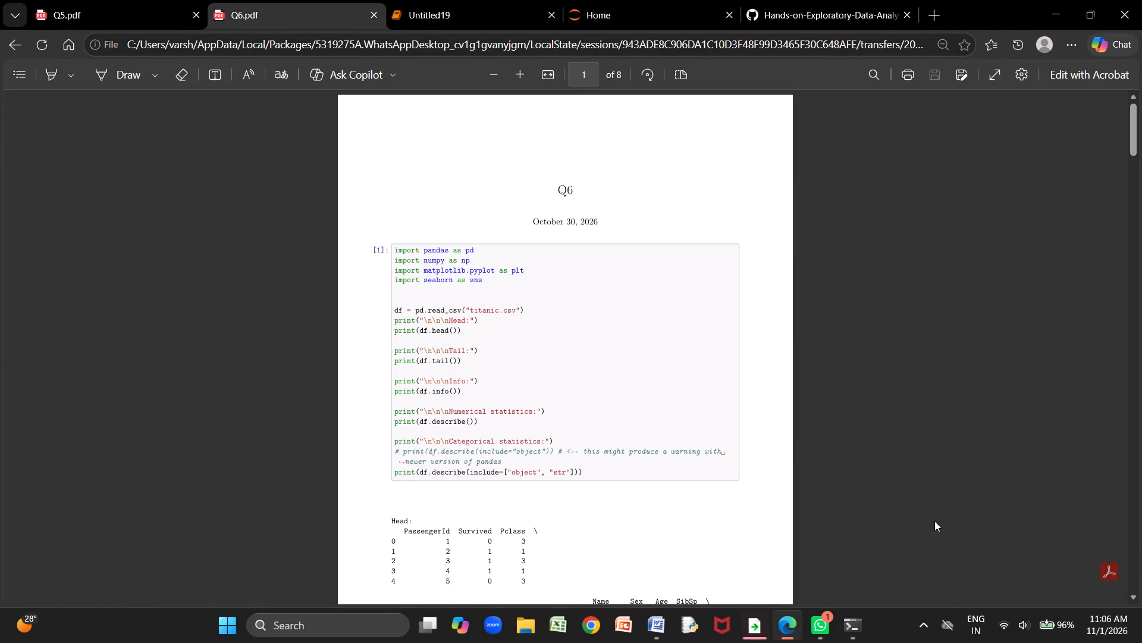
left_click(139, 0)
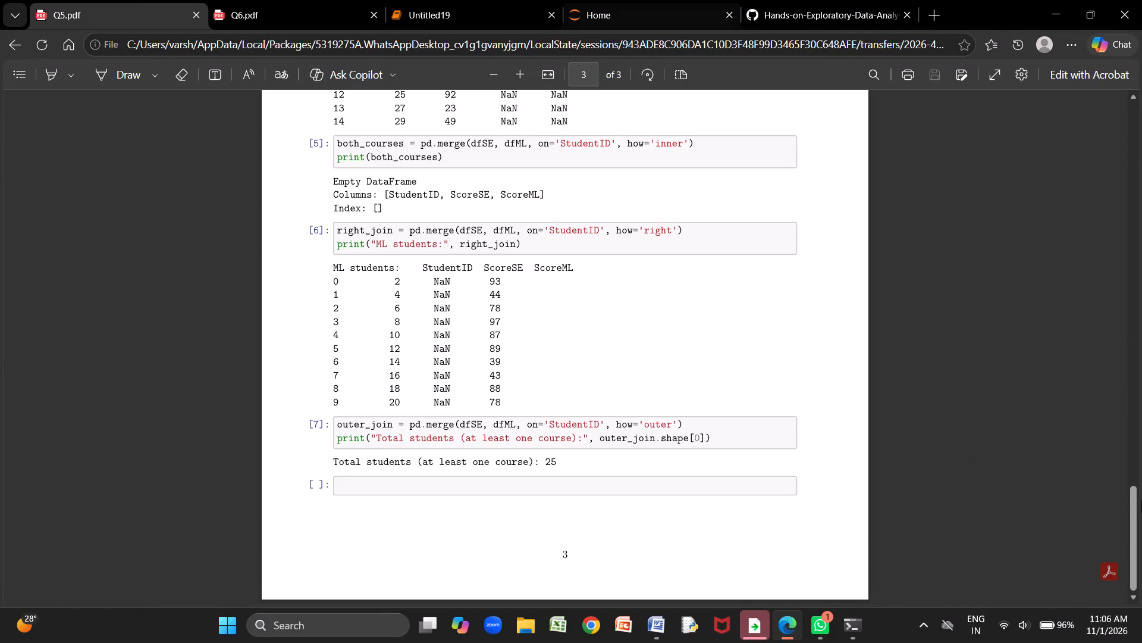
left_click_drag(1139, 506, 1125, 200)
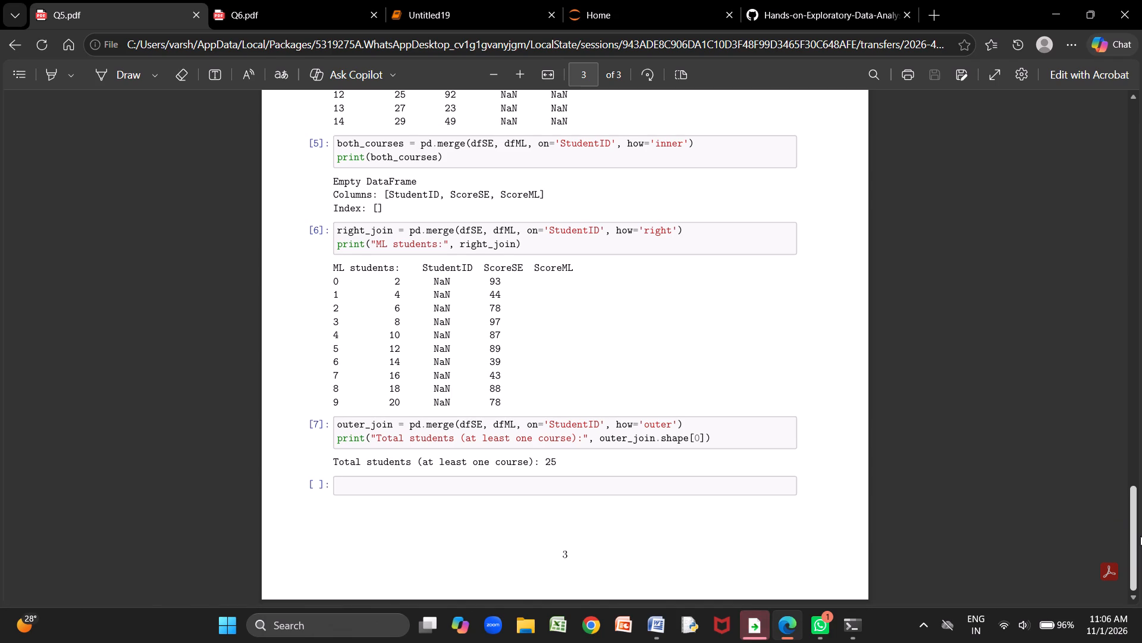
left_click_drag(1140, 536, 1141, 74)
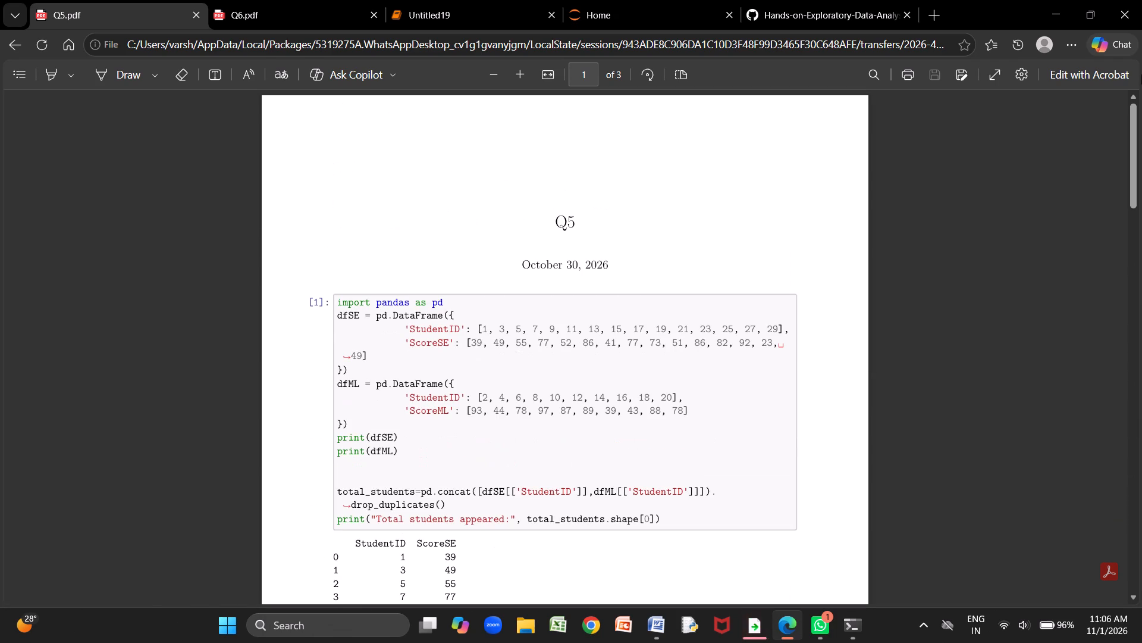
key("Down")
key("Down")
key("Down")
key("Down")
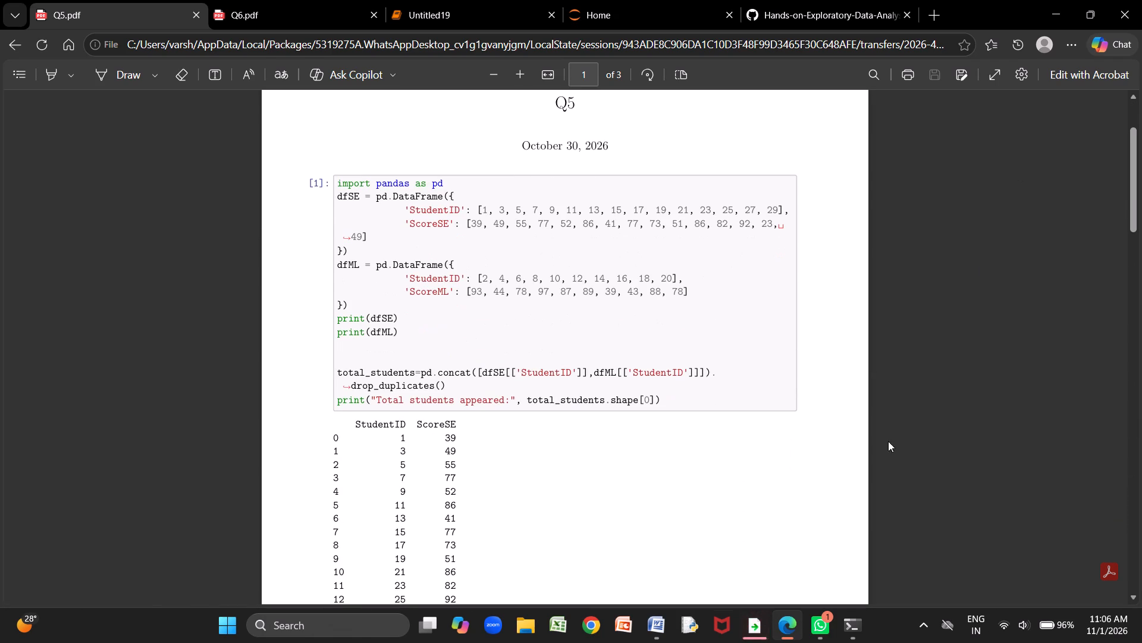
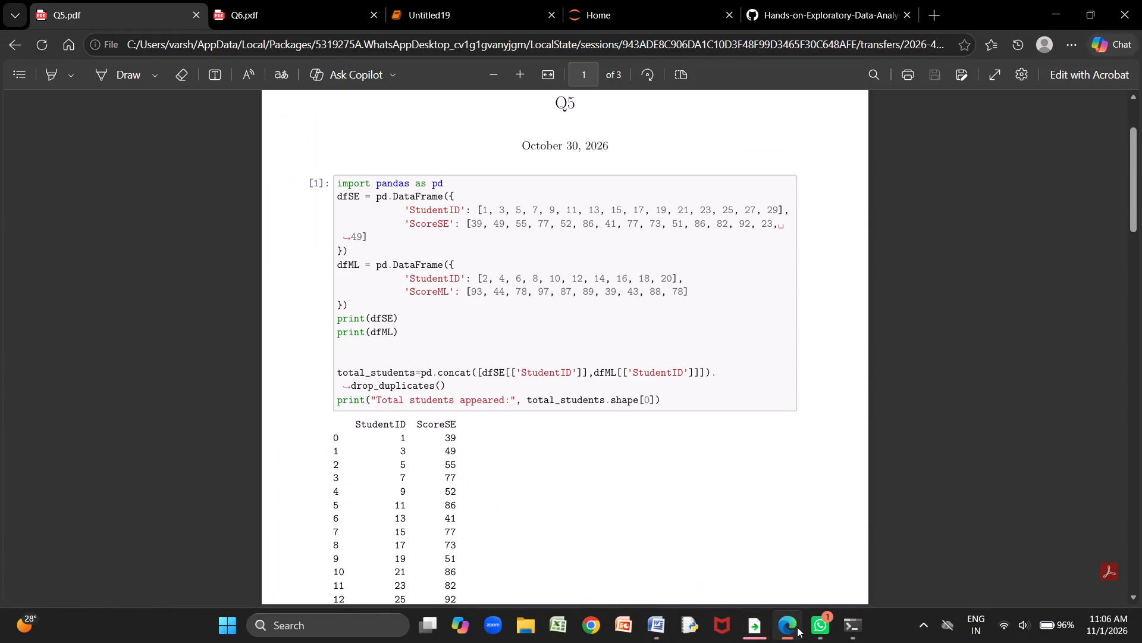
Switch to the DAV 2 document in Word and check the pictures on page 2.
left_click(666, 628)
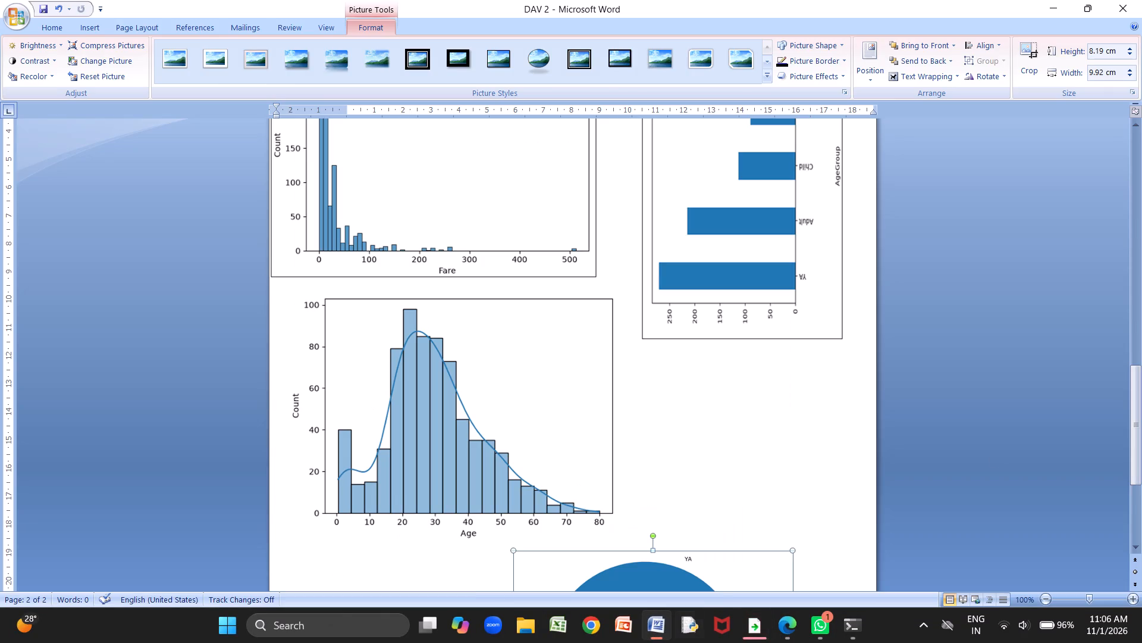
left_click(1033, 433)
Switch to the Edge browser window showing Q5.pdf.
left_click(792, 639)
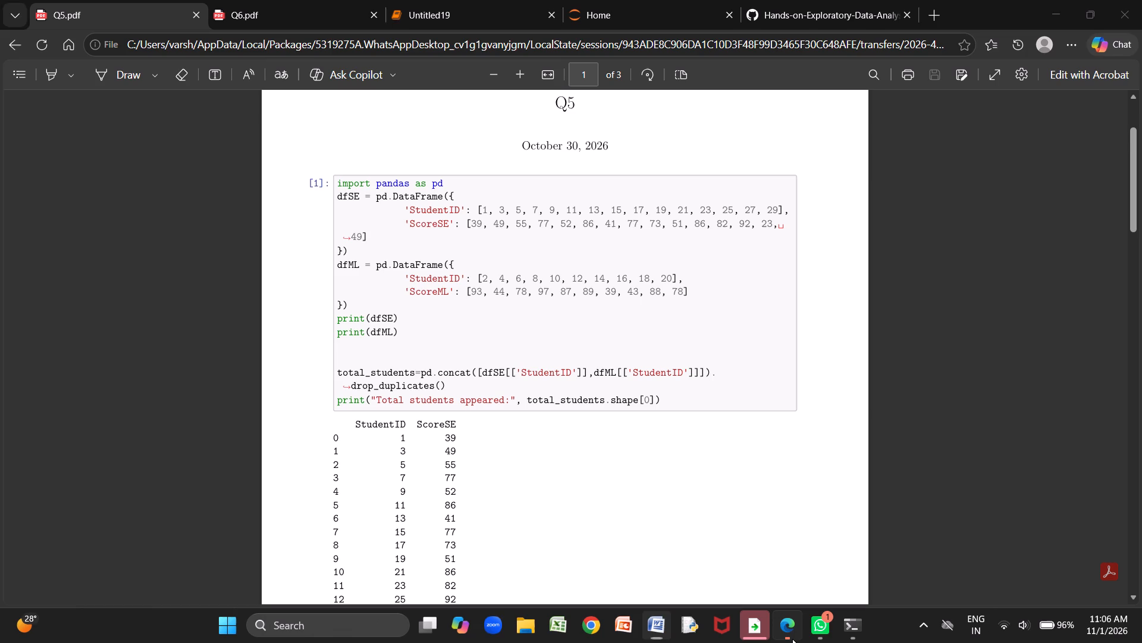